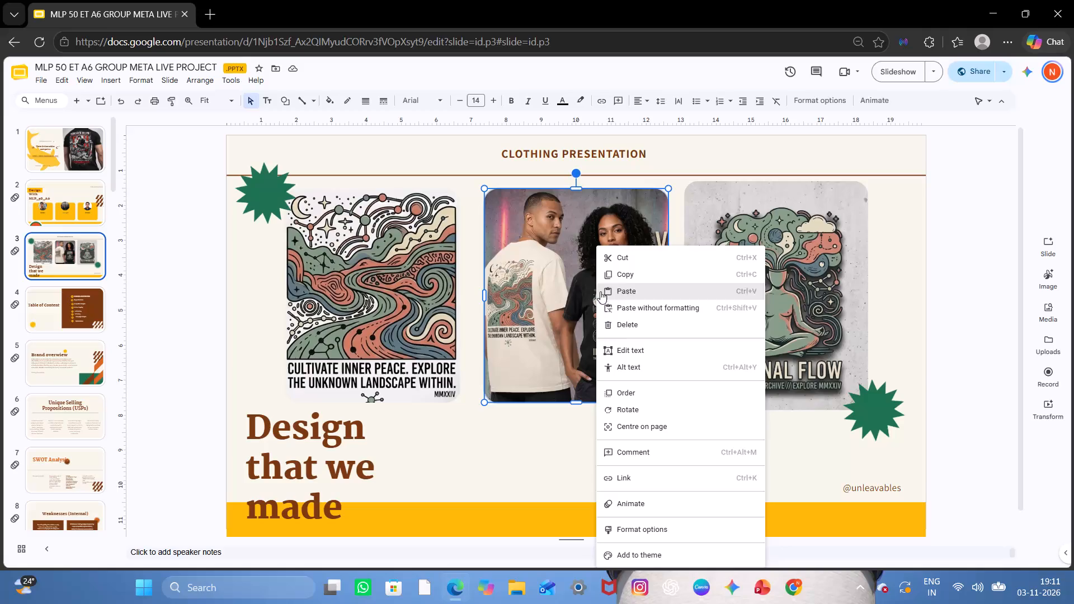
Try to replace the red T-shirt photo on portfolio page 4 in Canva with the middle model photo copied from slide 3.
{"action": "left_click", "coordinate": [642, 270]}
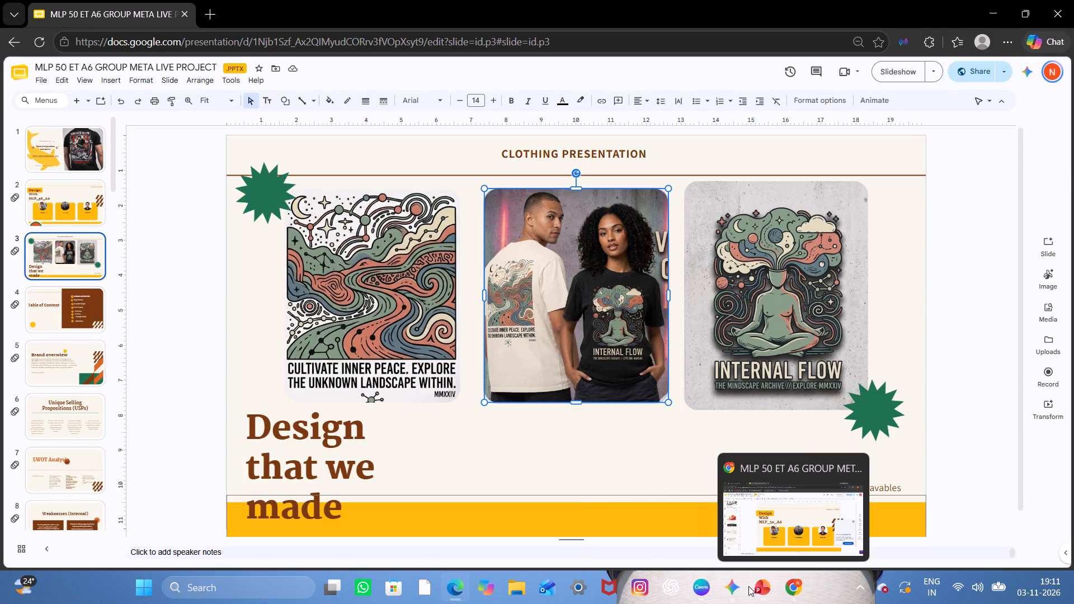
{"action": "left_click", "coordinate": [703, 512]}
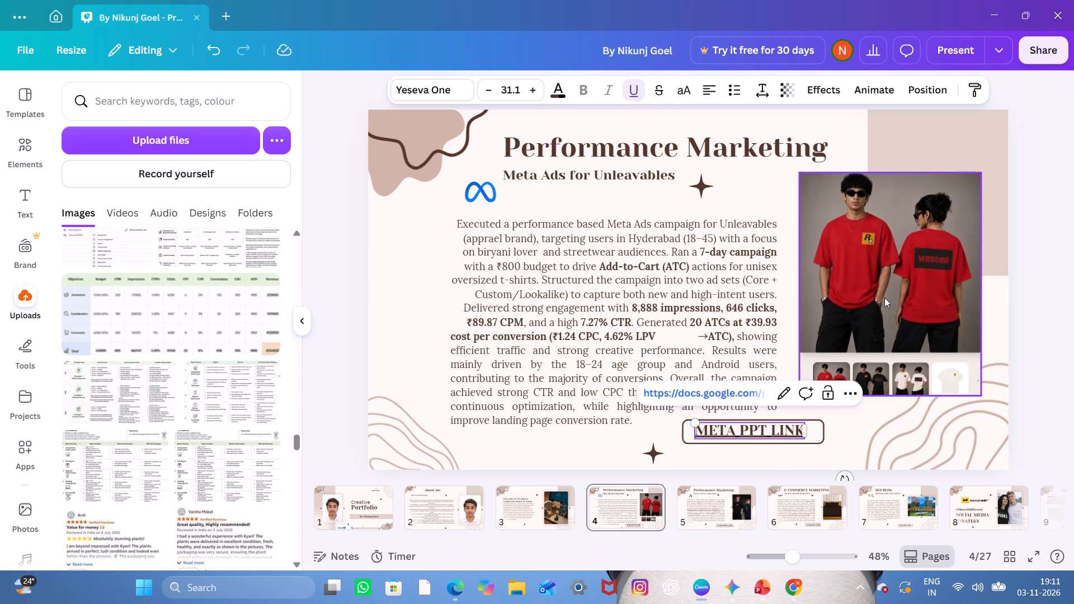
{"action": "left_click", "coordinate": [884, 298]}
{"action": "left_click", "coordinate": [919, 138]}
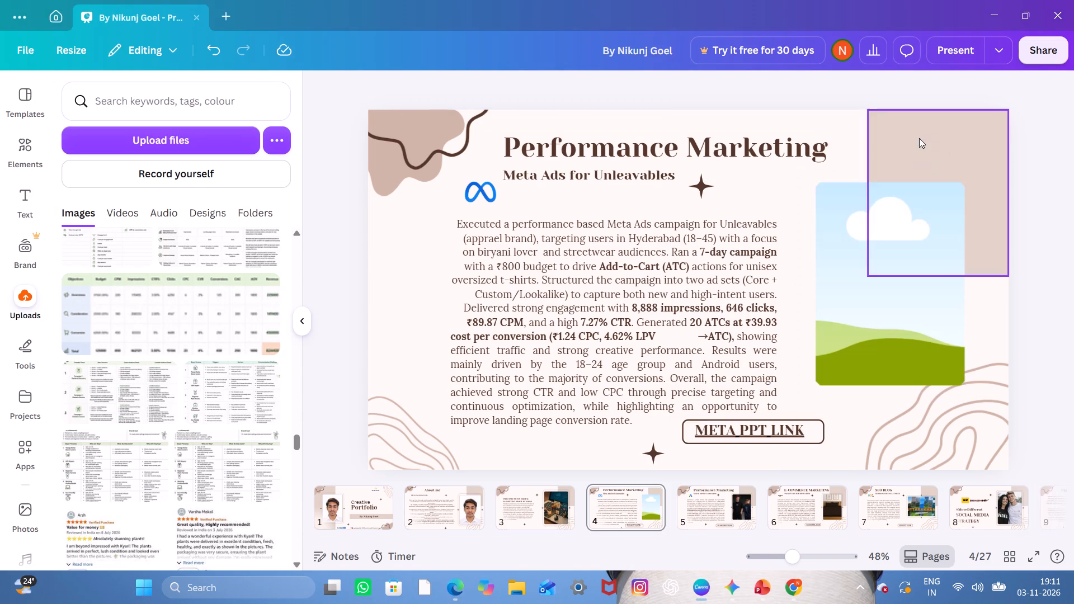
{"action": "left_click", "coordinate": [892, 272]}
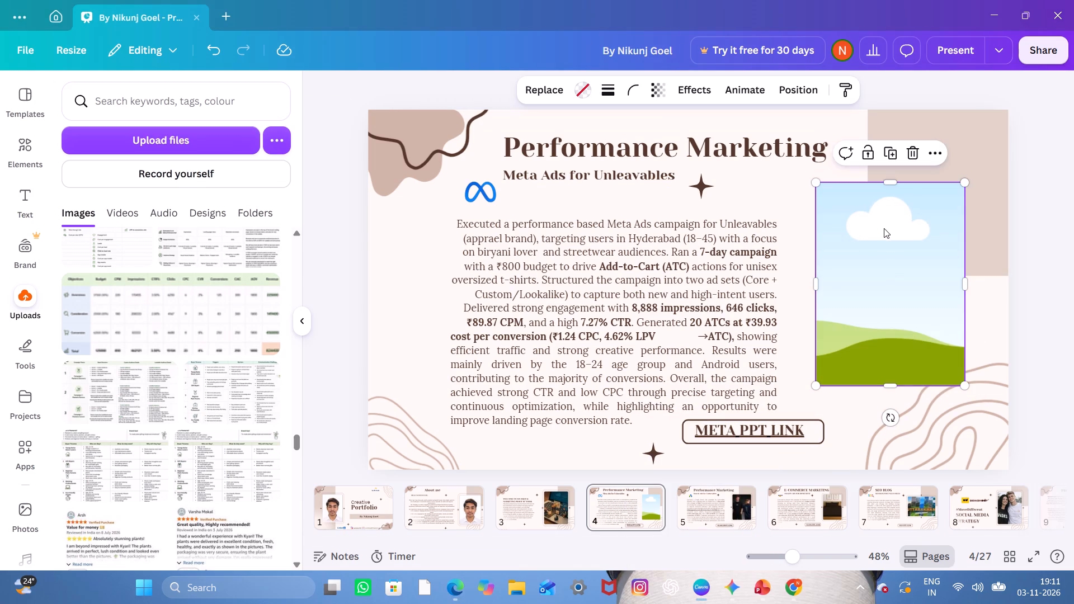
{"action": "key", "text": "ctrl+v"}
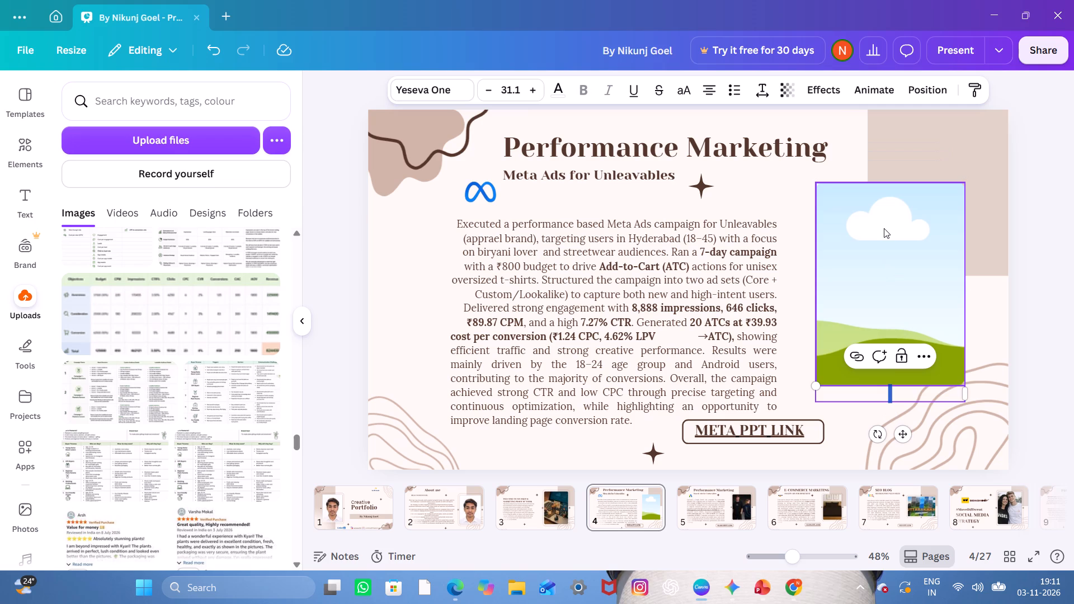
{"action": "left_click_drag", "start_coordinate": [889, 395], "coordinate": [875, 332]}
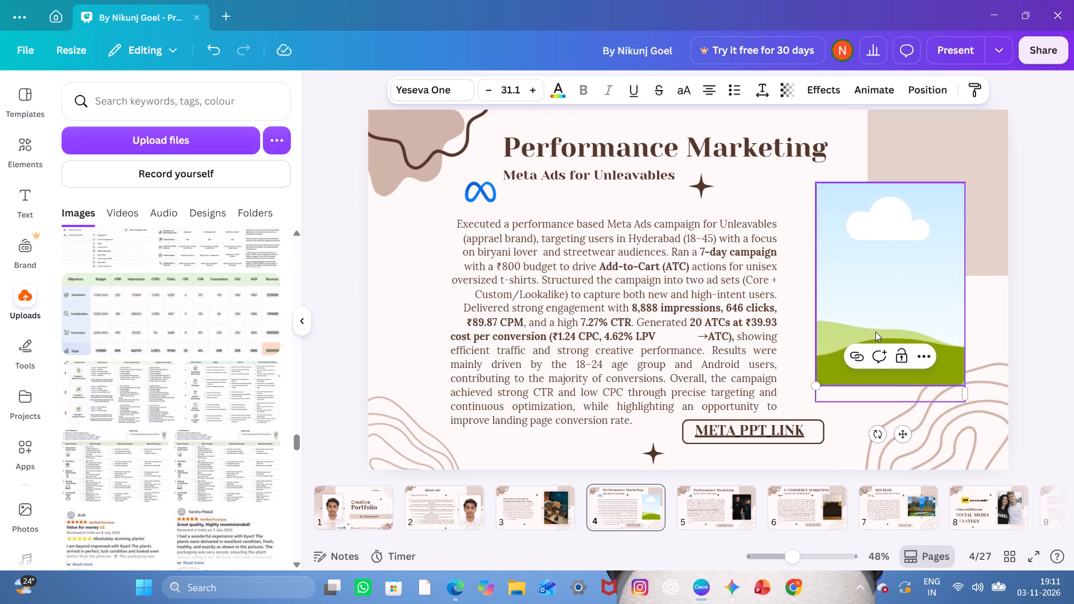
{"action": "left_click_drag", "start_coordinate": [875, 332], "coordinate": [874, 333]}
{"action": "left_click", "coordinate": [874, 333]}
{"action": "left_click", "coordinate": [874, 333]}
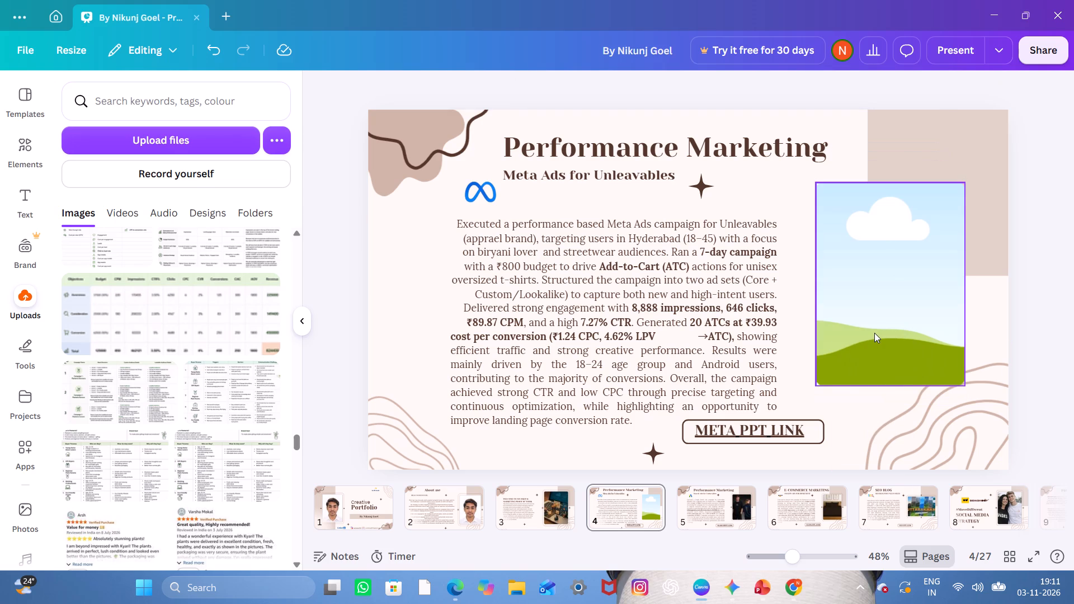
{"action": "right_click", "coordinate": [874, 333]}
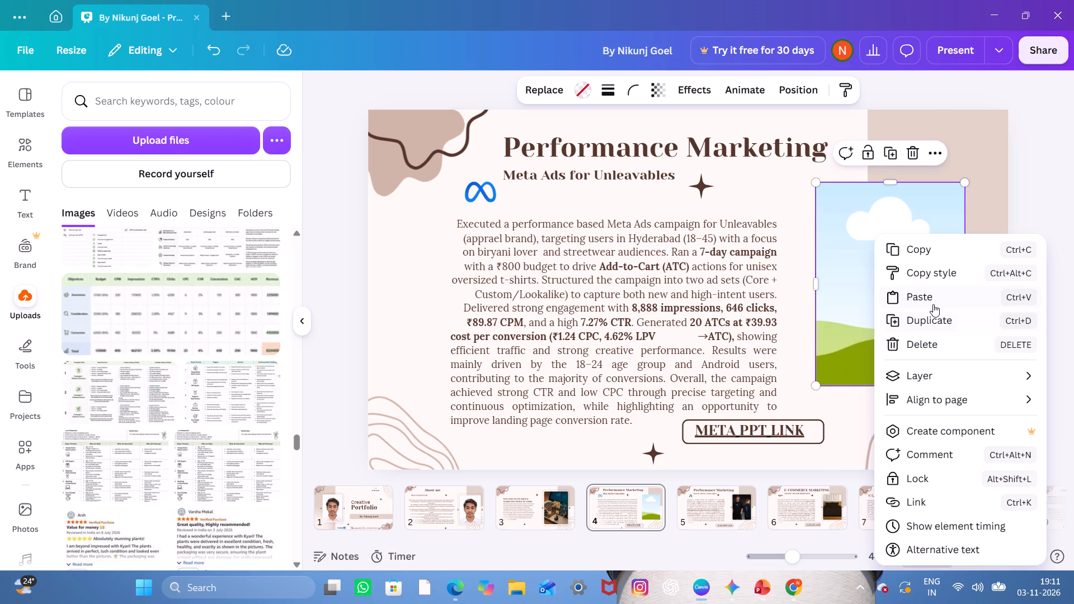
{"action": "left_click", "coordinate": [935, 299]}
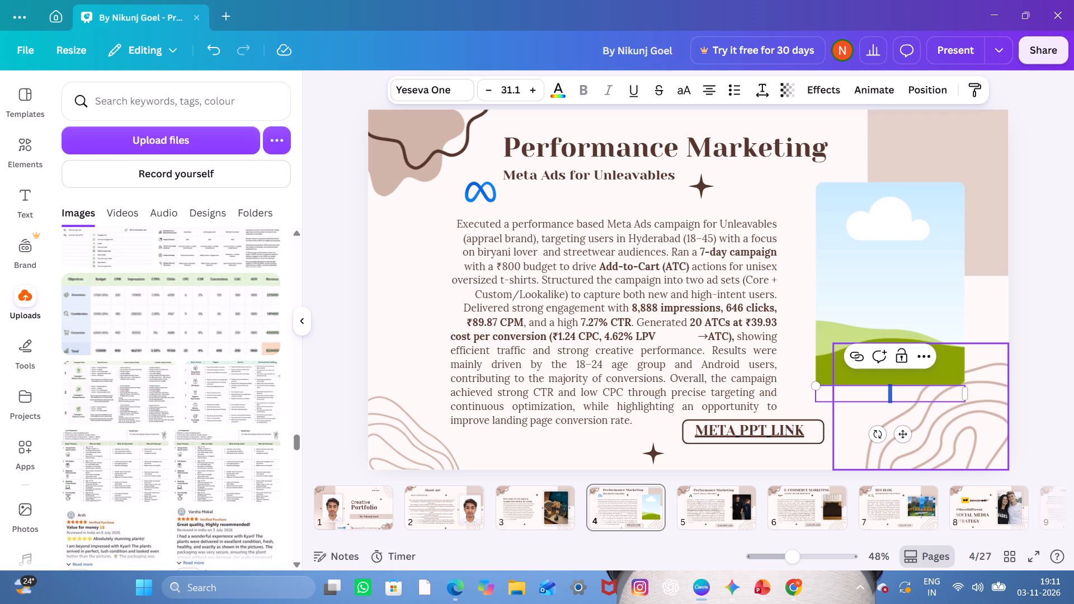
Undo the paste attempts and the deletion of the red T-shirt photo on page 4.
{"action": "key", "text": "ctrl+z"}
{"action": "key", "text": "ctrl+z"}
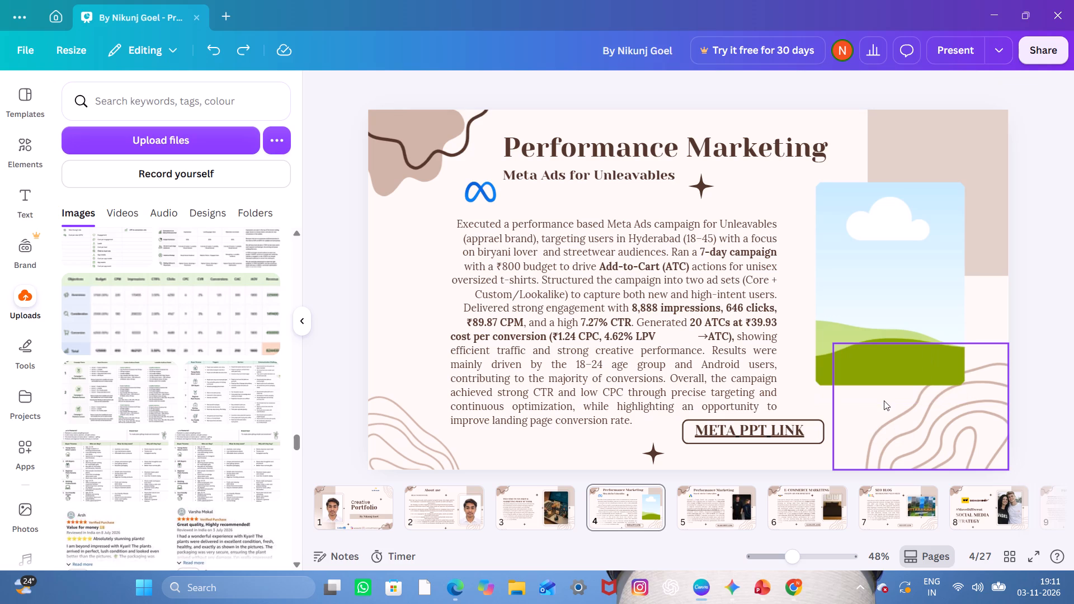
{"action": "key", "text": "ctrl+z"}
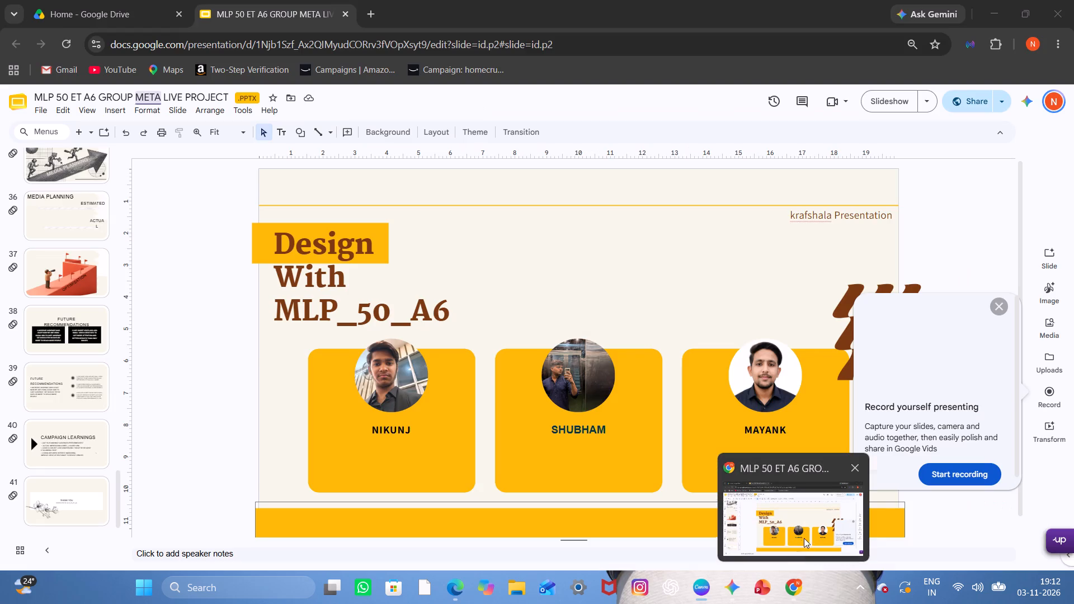
Switch to the Google Slides presentation in Chrome and close the PowerPoint window of the MLP 50 ET A6 GROUP META LIVE PROJECT file.
{"action": "left_click", "coordinate": [804, 535]}
{"action": "scroll", "coordinate": [67, 230], "scroll_direction": "up", "scroll_amount": 4}
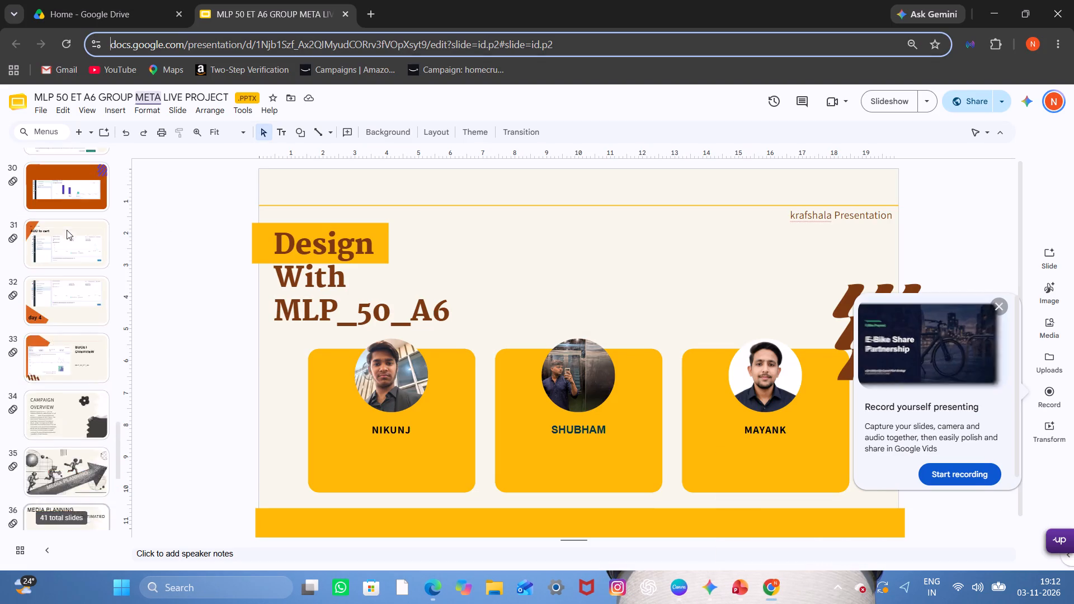
{"action": "scroll", "coordinate": [67, 230], "scroll_direction": "up", "scroll_amount": 8}
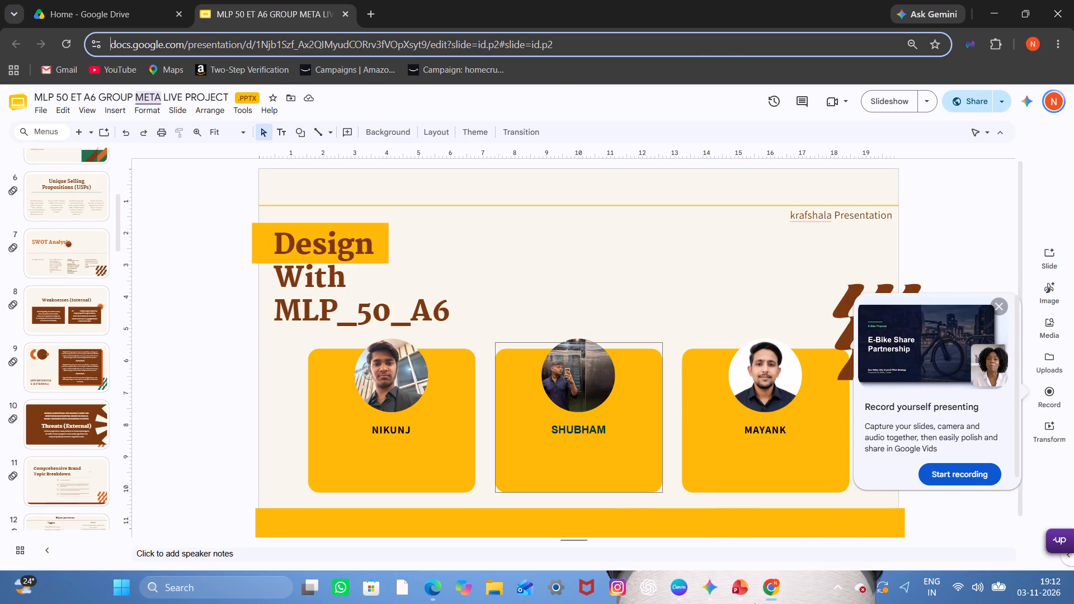
{"action": "left_click", "coordinate": [800, 463]}
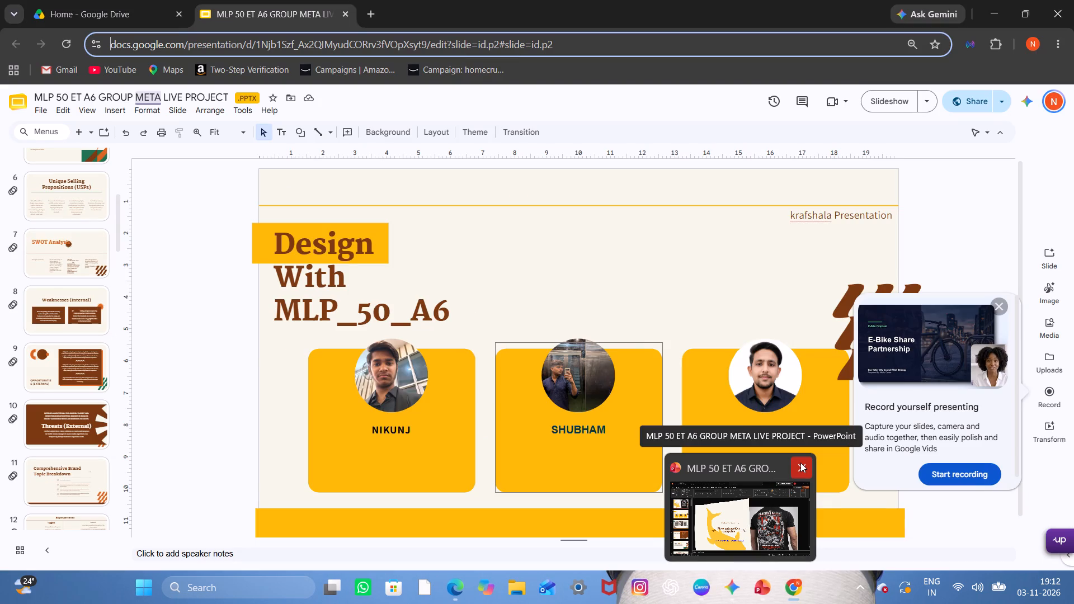
Capture a screenshot of the middle photo with two models in T-shirts on slide 3, Clothing Presentation.
{"action": "scroll", "coordinate": [474, 301], "scroll_direction": "down", "scroll_amount": 2}
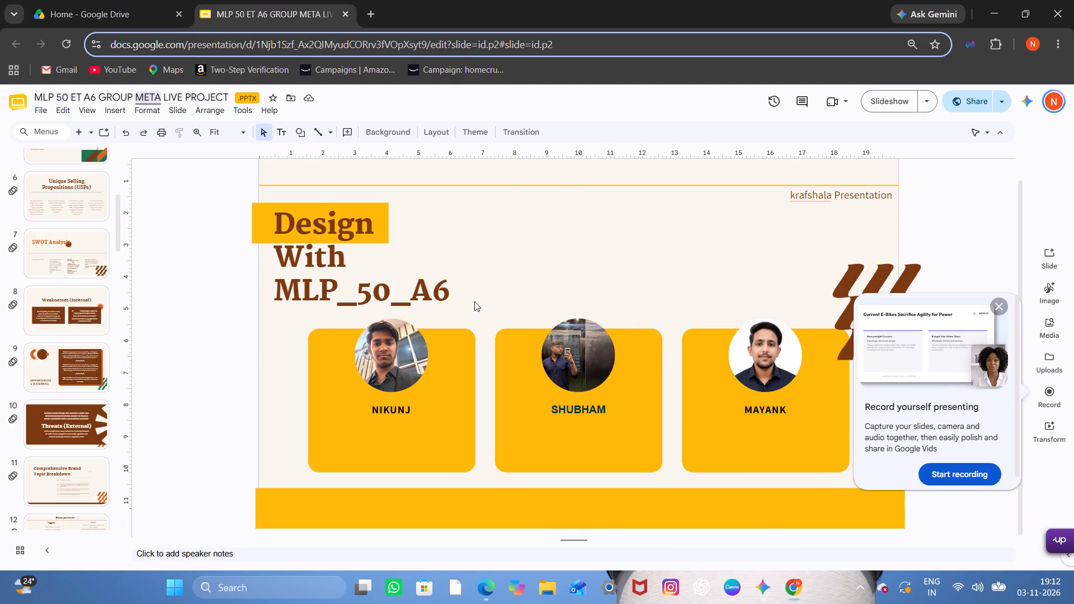
{"action": "scroll", "coordinate": [474, 301], "scroll_direction": "down", "scroll_amount": 2}
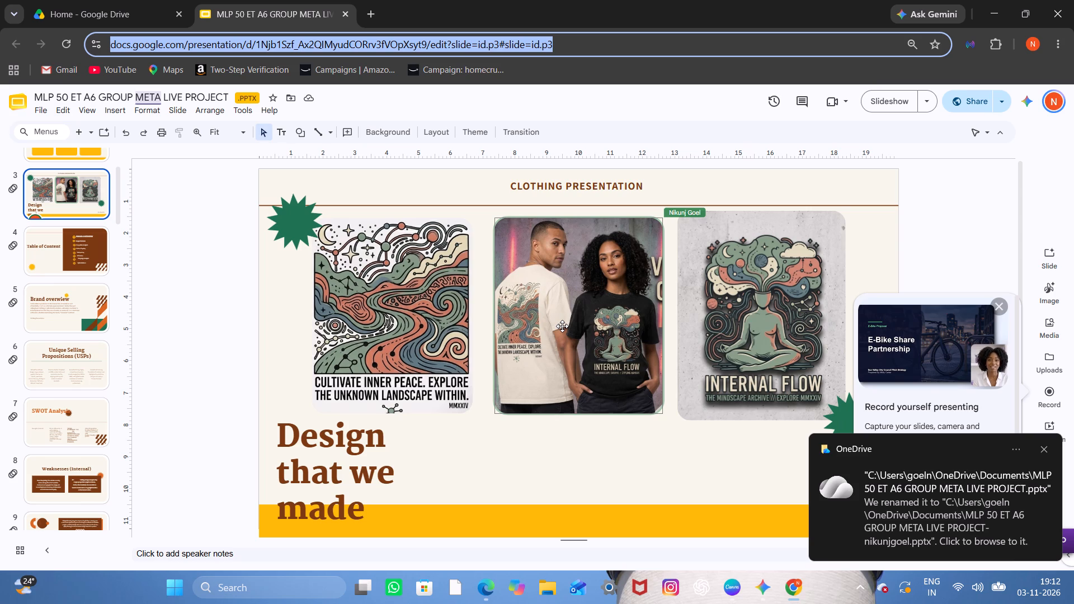
{"action": "key", "text": "shift+super+s"}
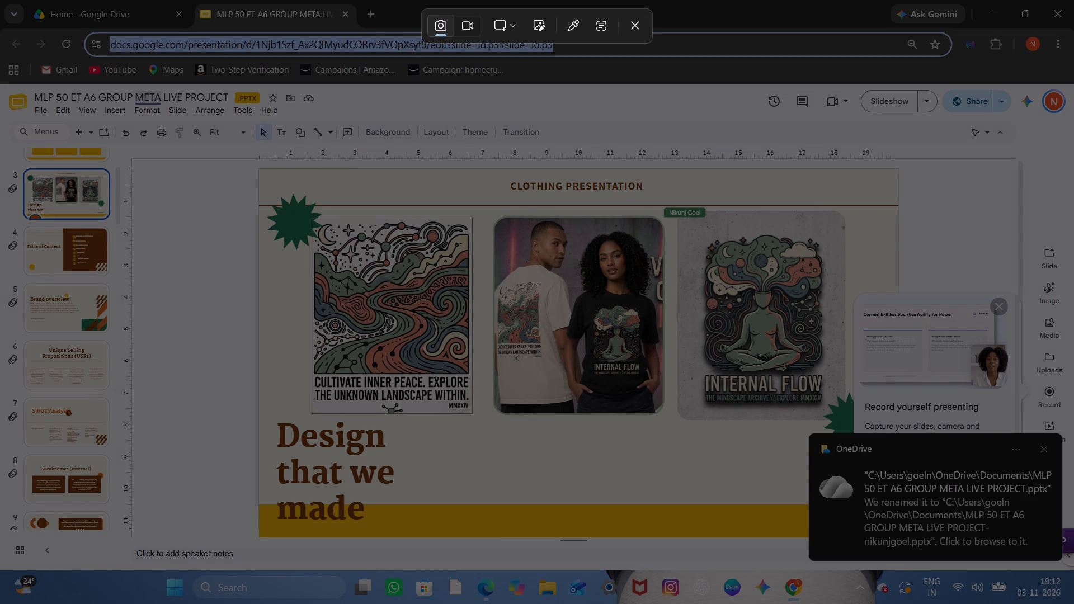
{"action": "left_click", "coordinate": [500, 220]}
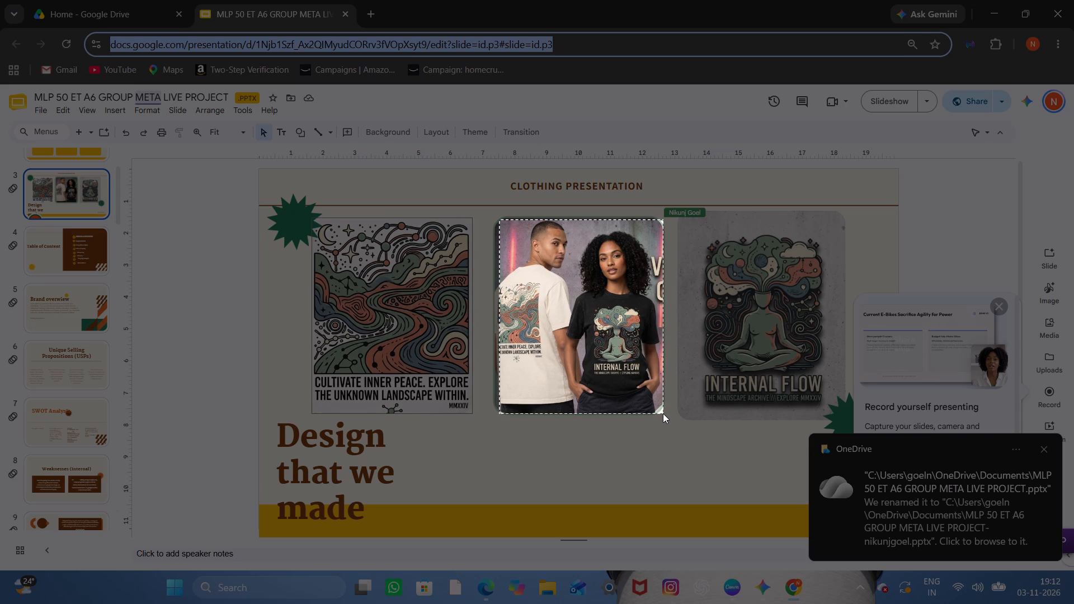
{"action": "left_click", "coordinate": [500, 224]}
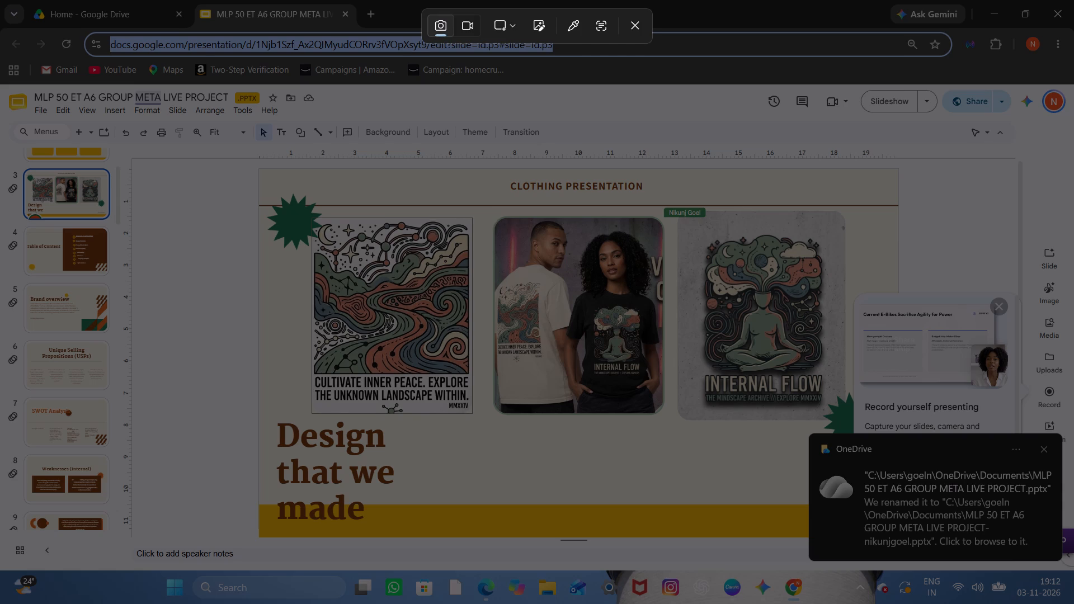
{"action": "left_click_drag", "start_coordinate": [496, 222], "coordinate": [643, 277]}
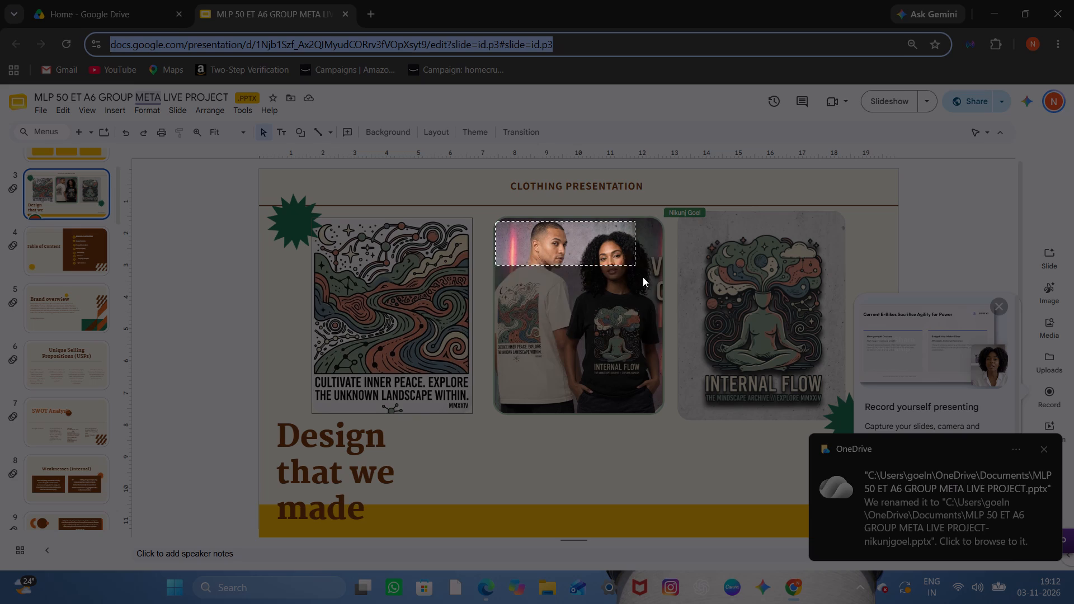
{"action": "left_click_drag", "start_coordinate": [643, 277], "coordinate": [662, 410]}
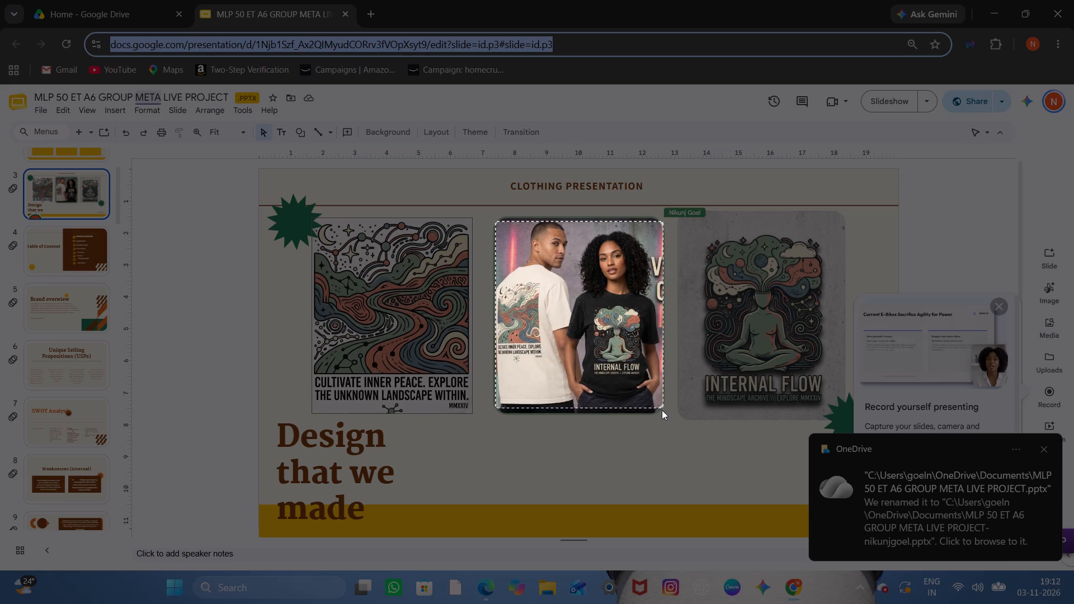
{"action": "left_click_drag", "start_coordinate": [662, 410], "coordinate": [661, 411]}
{"action": "left_click", "coordinate": [661, 411]}
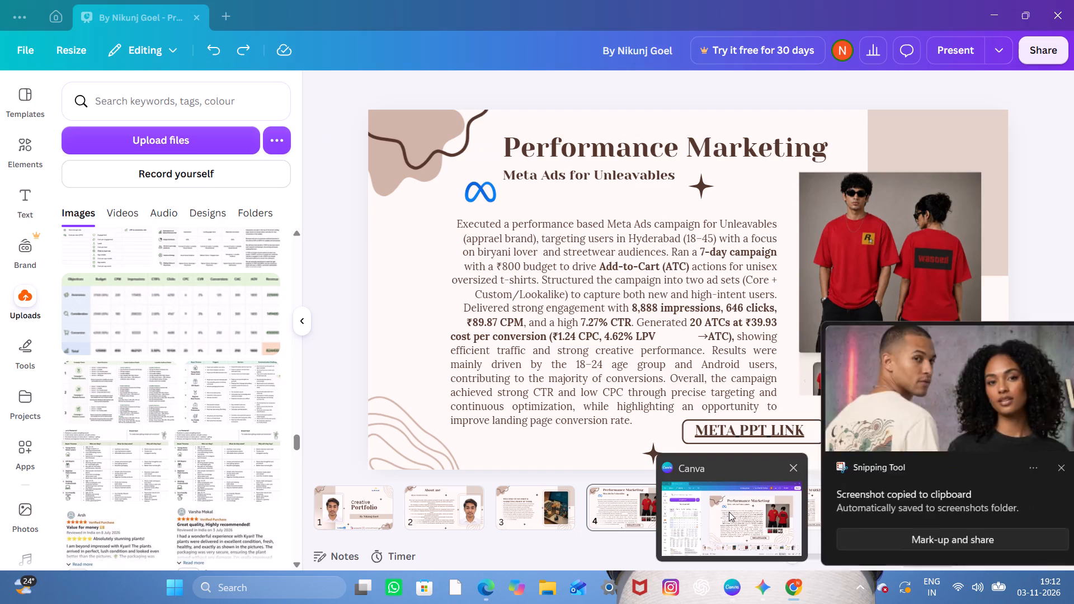
In Canva, replace the red T-shirt photo on page 4 with the captured screenshot, placed inside the image frame.
{"action": "left_click", "coordinate": [729, 512]}
{"action": "left_click", "coordinate": [850, 247]}
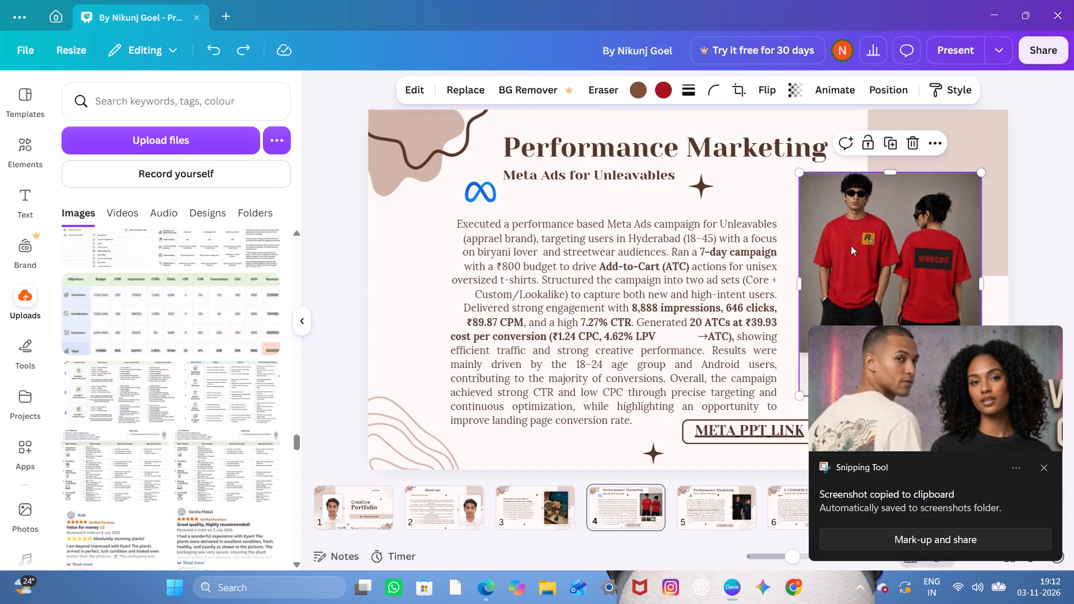
{"action": "left_click", "coordinate": [913, 139]}
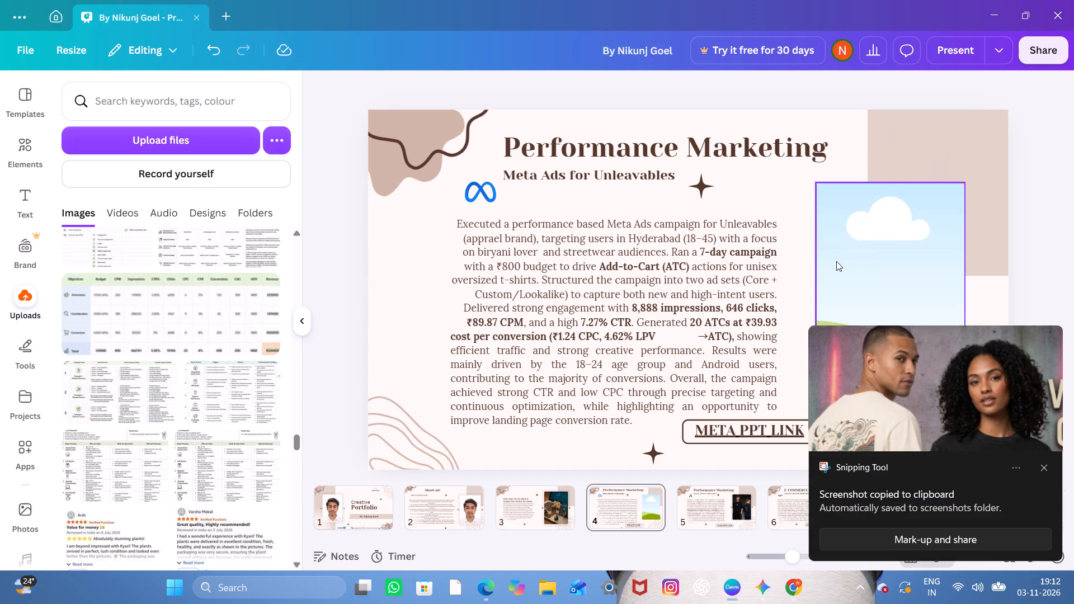
{"action": "left_click", "coordinate": [836, 261]}
{"action": "key", "text": "ctrl+v"}
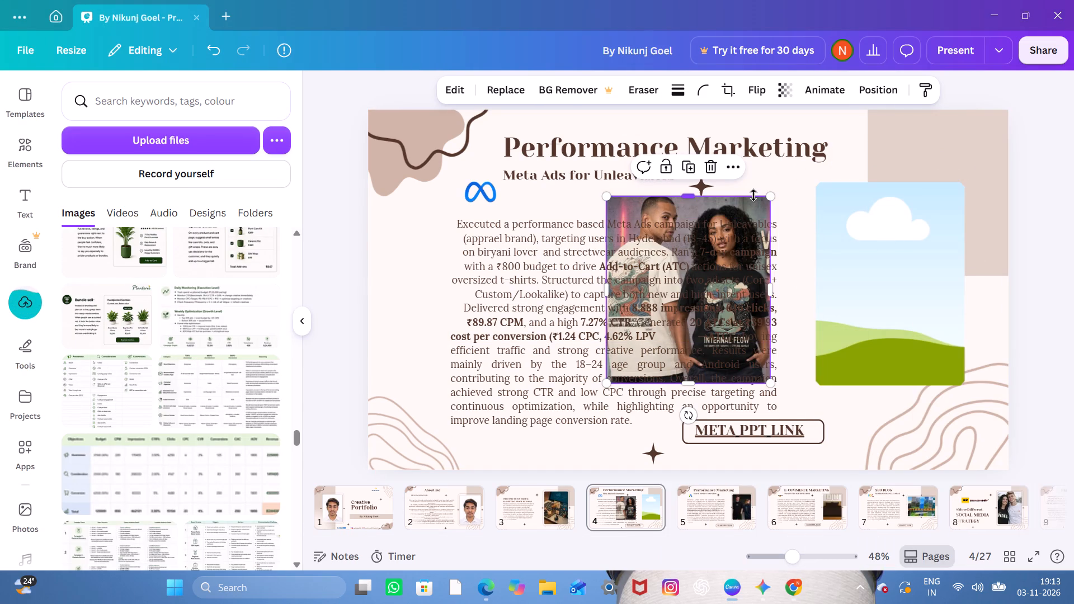
{"action": "left_click_drag", "start_coordinate": [749, 209], "coordinate": [842, 225]}
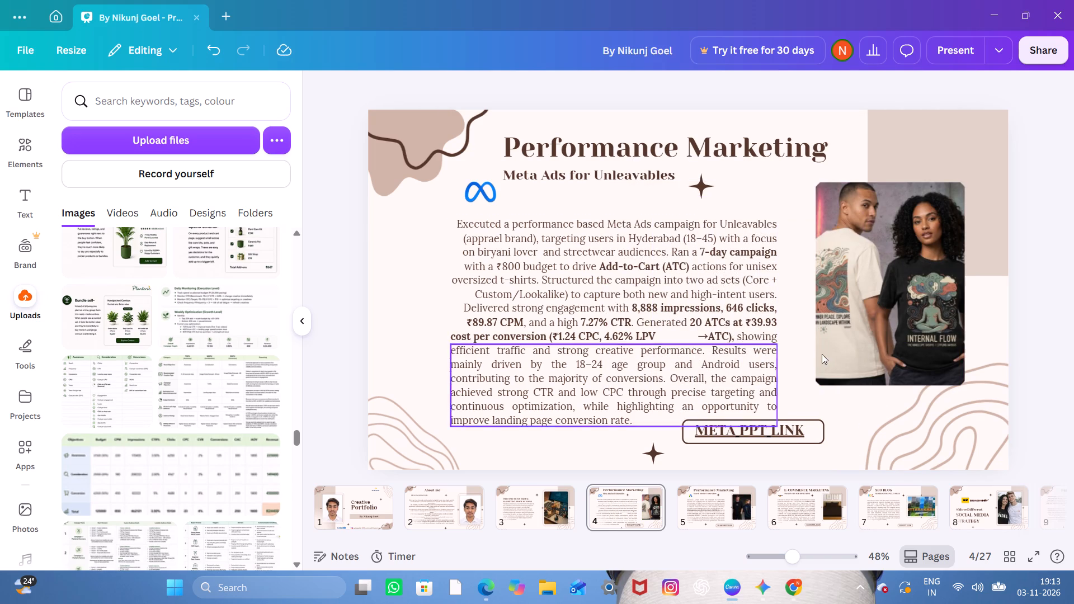
Switch back to the Google Slides presentation in Chrome and examine slides 4 through 10, covering brand overview, USPs and SWOT analysis.
{"action": "left_click", "coordinate": [745, 427]}
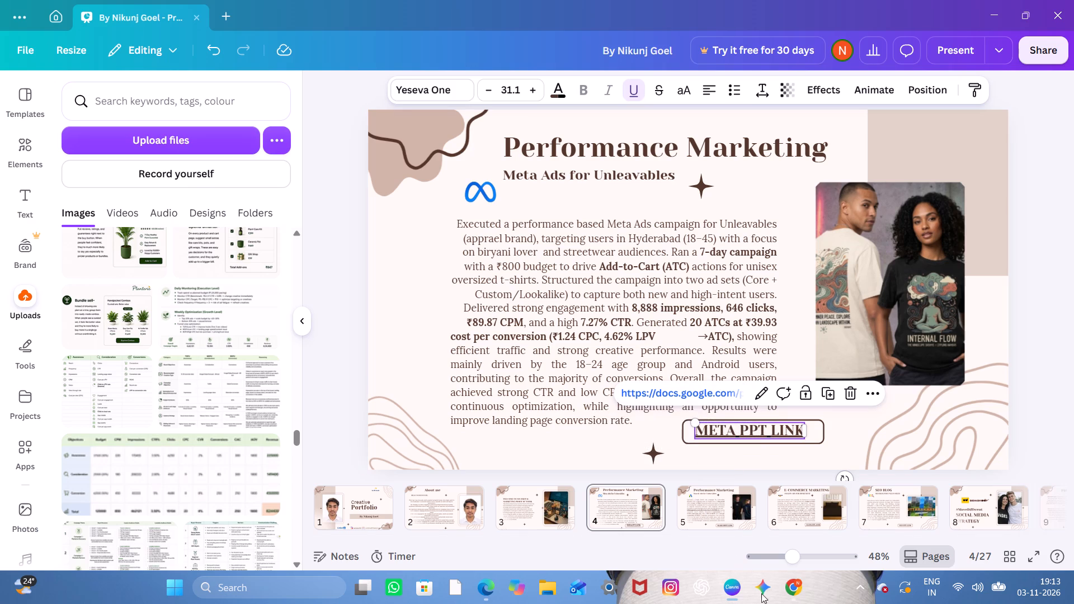
{"action": "left_click", "coordinate": [790, 549]}
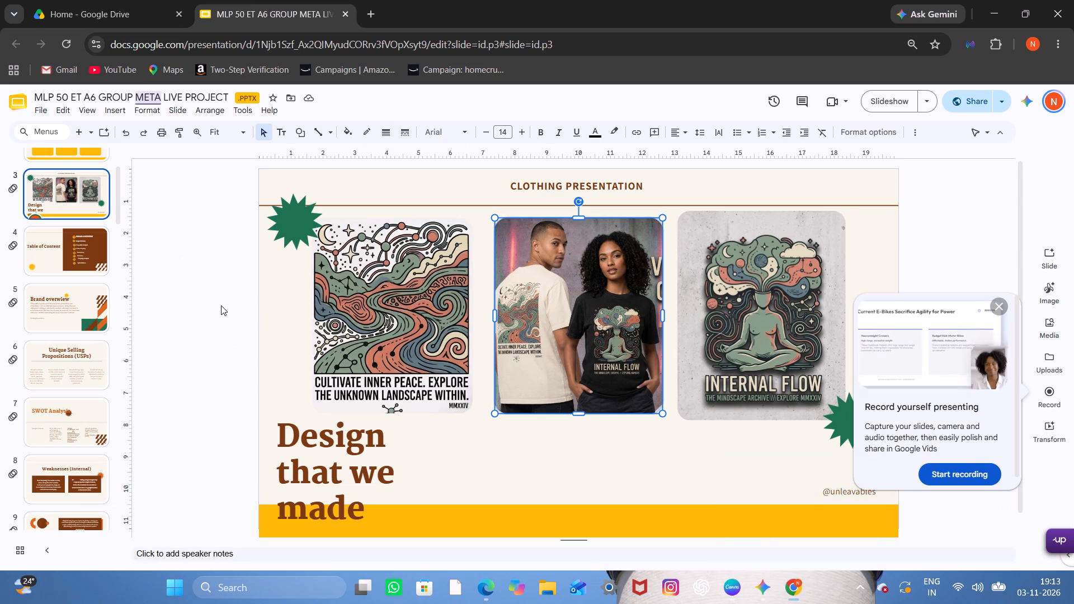
{"action": "left_click", "coordinate": [71, 259]}
{"action": "left_click", "coordinate": [69, 300]}
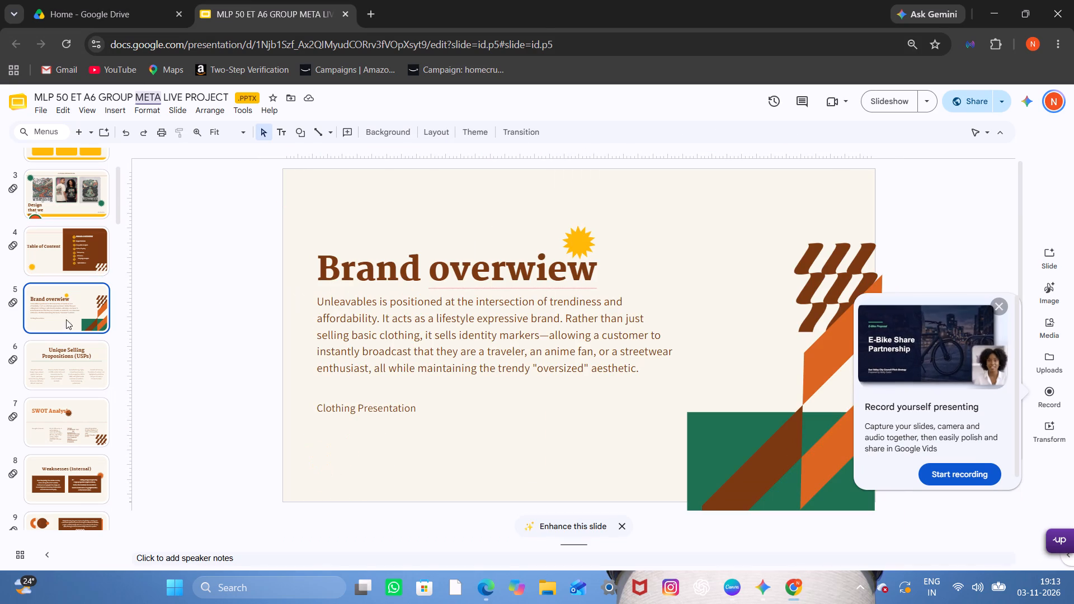
{"action": "left_click", "coordinate": [63, 343]}
{"action": "left_click", "coordinate": [68, 414]}
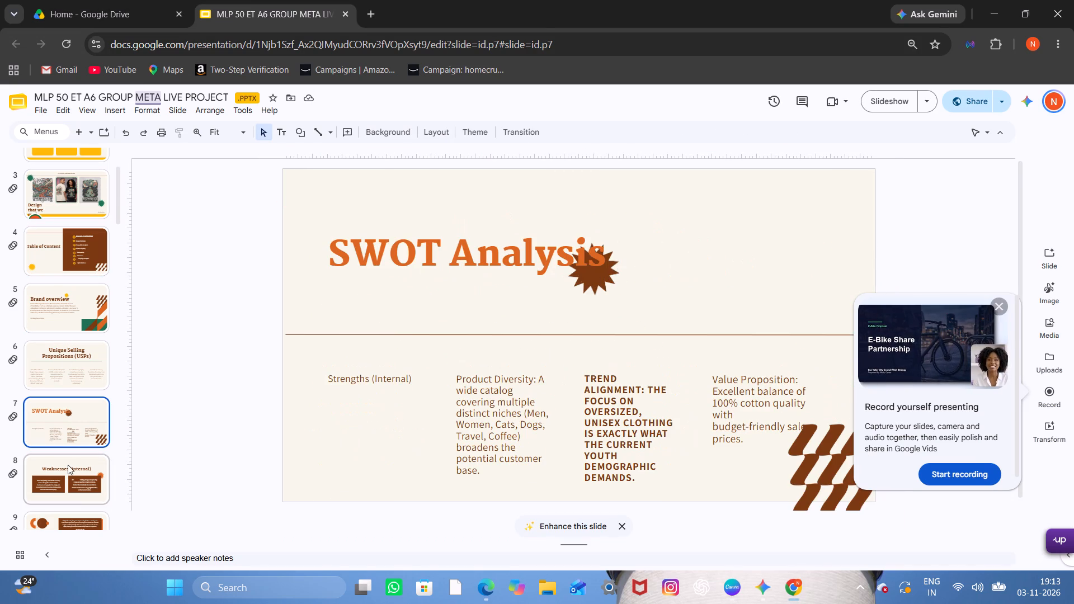
{"action": "left_click", "coordinate": [68, 465]}
{"action": "scroll", "coordinate": [68, 465], "scroll_direction": "down", "scroll_amount": 1}
{"action": "left_click", "coordinate": [72, 438]}
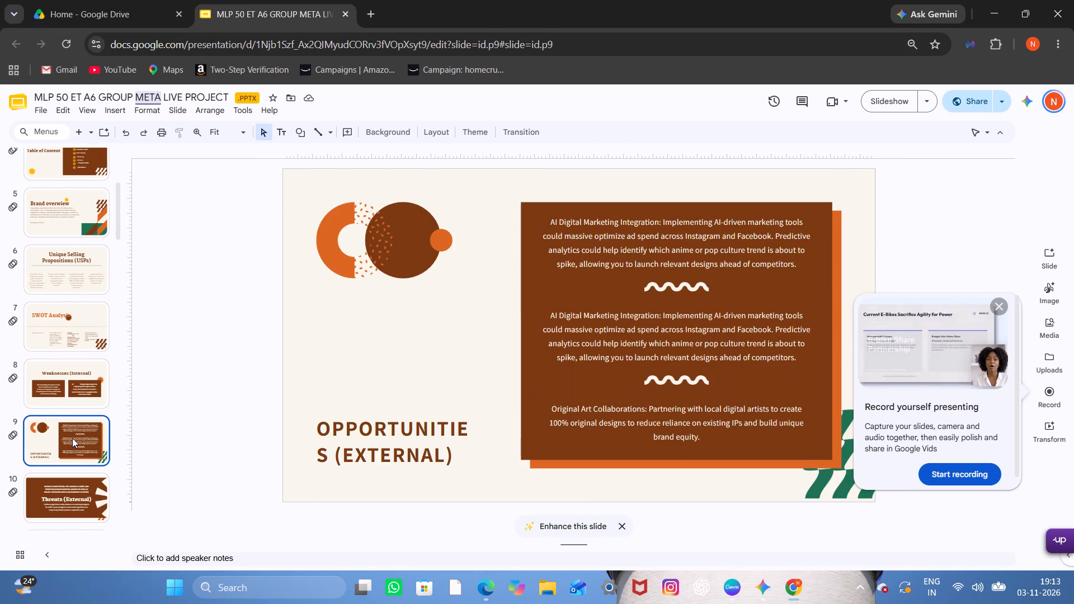
{"action": "scroll", "coordinate": [72, 438], "scroll_direction": "down", "scroll_amount": 2}
{"action": "left_click", "coordinate": [67, 381]}
Examine slides 11 through 14, covering the brand topic breakdown, buyer personas and campaign brief.
{"action": "left_click", "coordinate": [64, 422]}
{"action": "scroll", "coordinate": [64, 422], "scroll_direction": "down", "scroll_amount": 1}
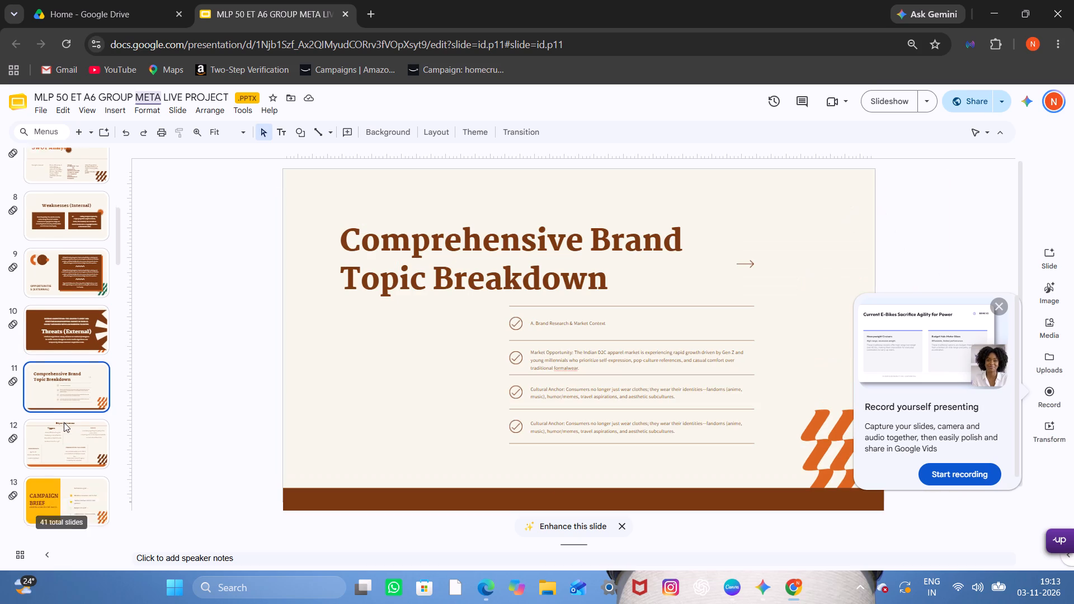
{"action": "scroll", "coordinate": [64, 422], "scroll_direction": "down", "scroll_amount": 1}
{"action": "left_click", "coordinate": [64, 312]}
{"action": "left_click", "coordinate": [72, 369]}
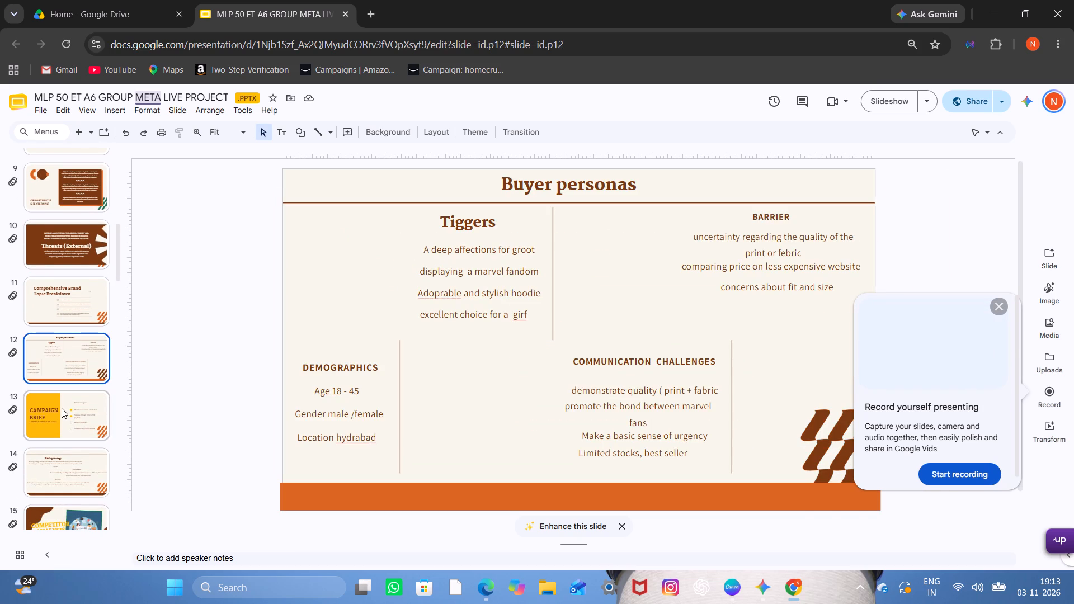
{"action": "left_click", "coordinate": [62, 408]}
{"action": "scroll", "coordinate": [74, 350], "scroll_direction": "down", "scroll_amount": 2}
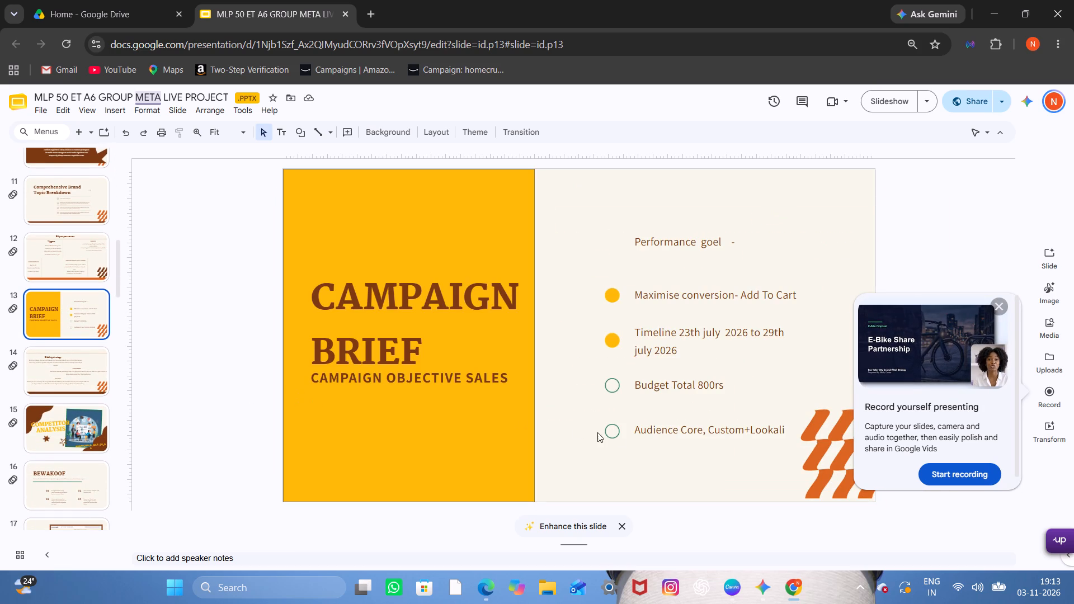
{"action": "left_click", "coordinate": [74, 372]}
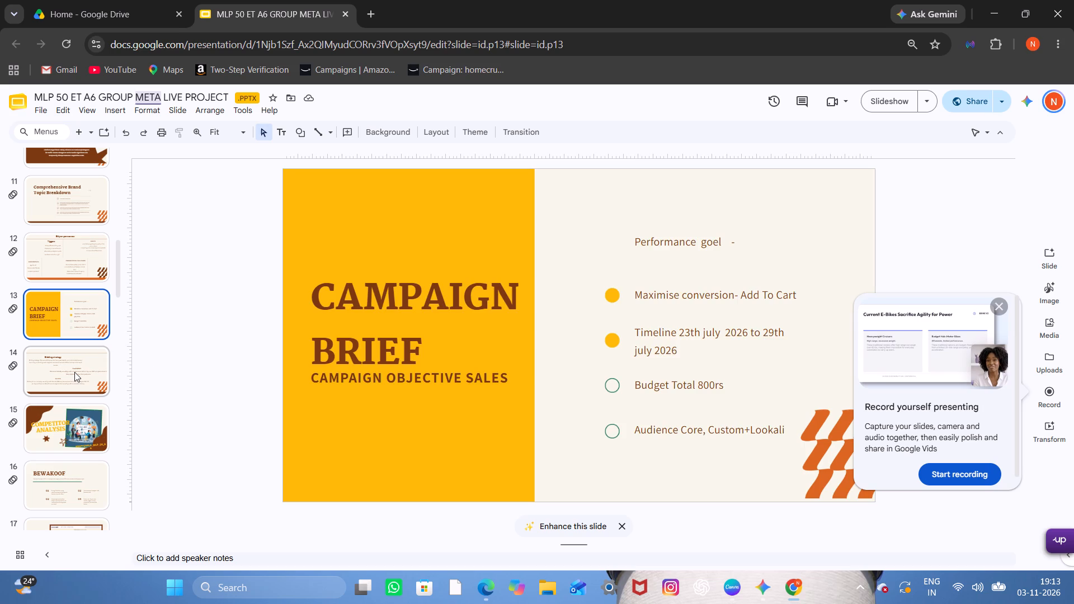
Examine the competitor analysis on slides 15 through 24, covering Bewakoof, The Souled Store, Freakins and competitor insights.
{"action": "left_click", "coordinate": [41, 428]}
{"action": "scroll", "coordinate": [41, 428], "scroll_direction": "down", "scroll_amount": 2}
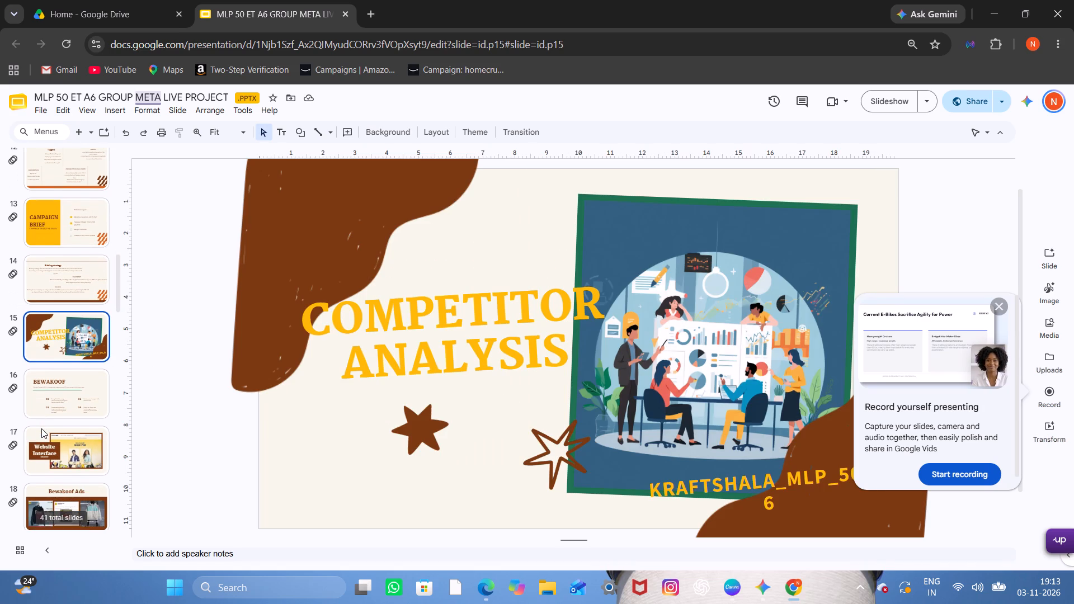
{"action": "left_click", "coordinate": [41, 405]}
{"action": "left_click", "coordinate": [59, 452]}
{"action": "scroll", "coordinate": [59, 452], "scroll_direction": "down", "scroll_amount": 1}
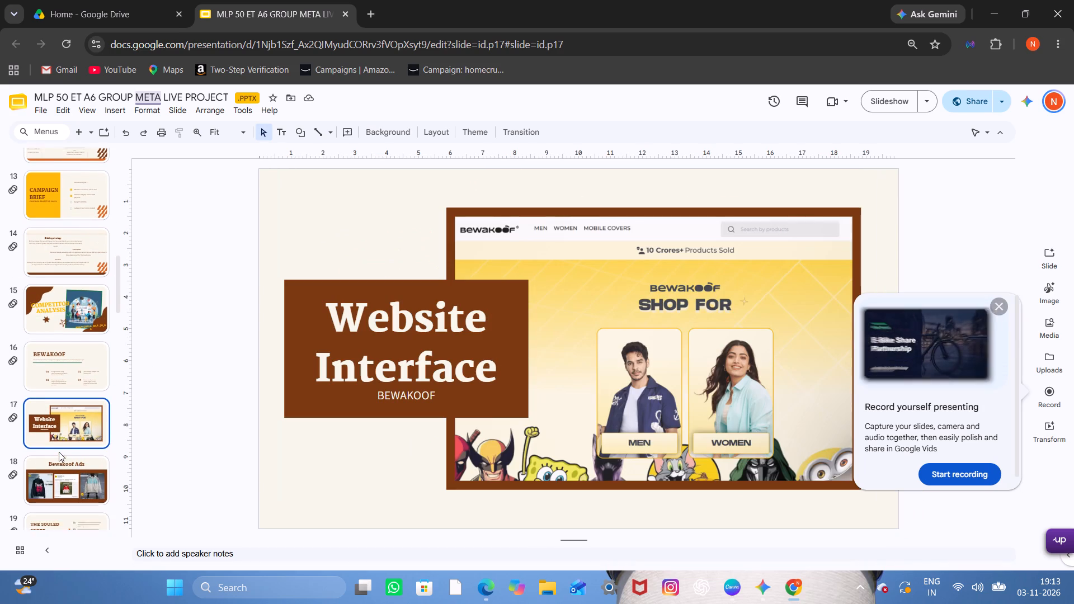
{"action": "scroll", "coordinate": [59, 452], "scroll_direction": "down", "scroll_amount": 1}
{"action": "left_click", "coordinate": [74, 398]}
{"action": "left_click", "coordinate": [65, 454]}
{"action": "scroll", "coordinate": [65, 454], "scroll_direction": "down", "scroll_amount": 1}
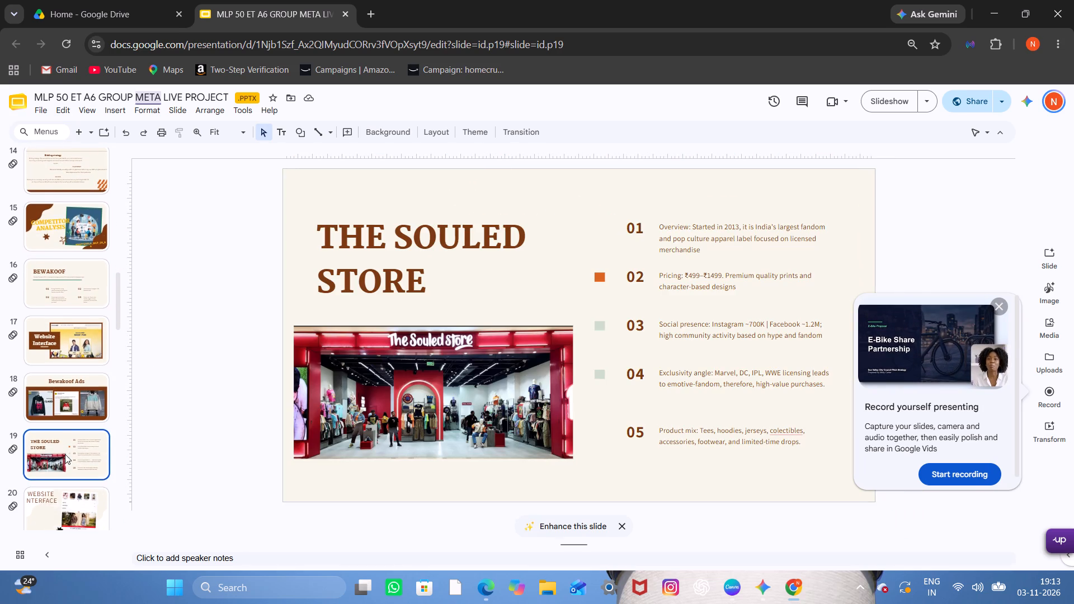
{"action": "scroll", "coordinate": [65, 454], "scroll_direction": "down", "scroll_amount": 1}
{"action": "left_click", "coordinate": [68, 376]}
{"action": "left_click", "coordinate": [59, 434]}
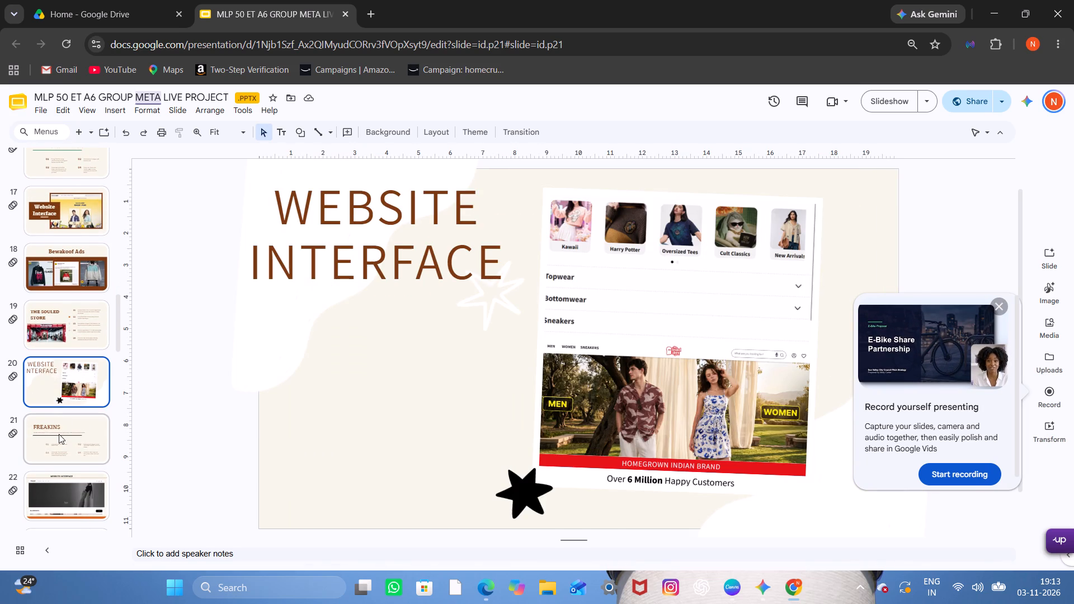
{"action": "scroll", "coordinate": [59, 434], "scroll_direction": "down", "scroll_amount": 2}
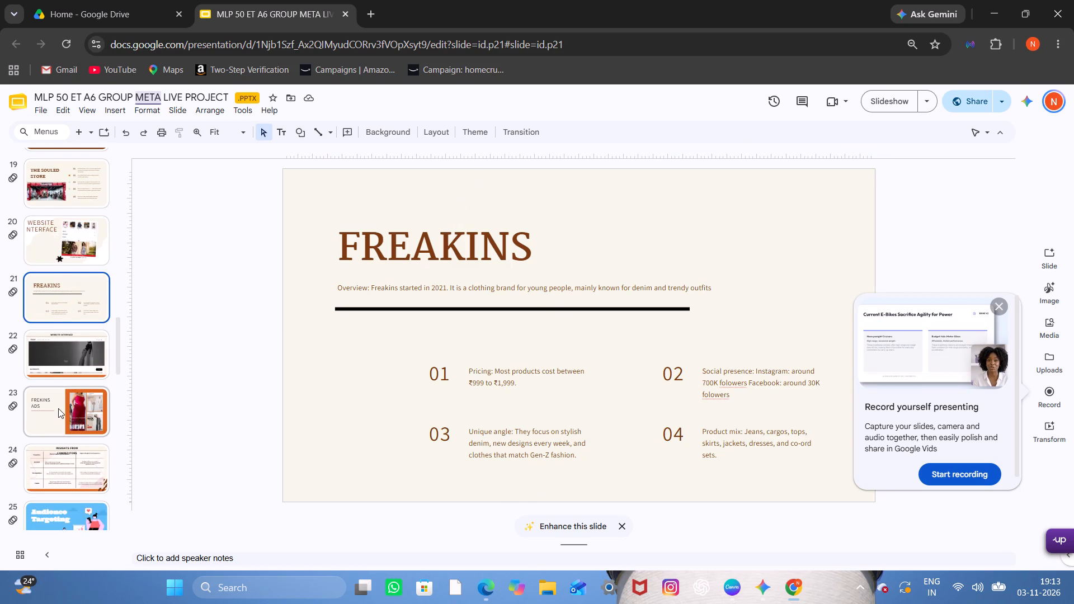
{"action": "scroll", "coordinate": [58, 408], "scroll_direction": "down", "scroll_amount": 1}
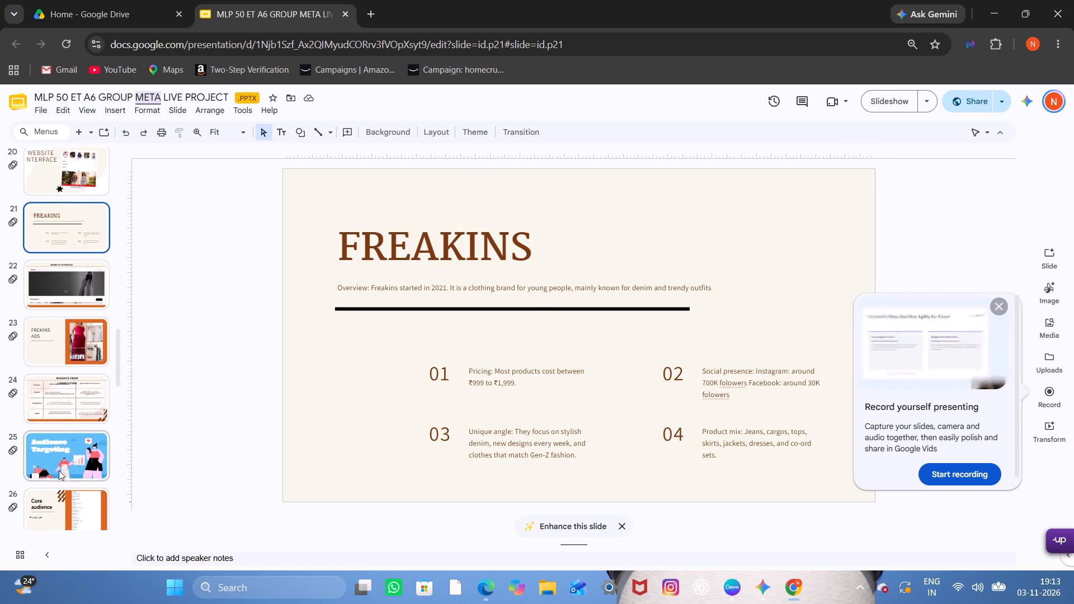
{"action": "left_click", "coordinate": [65, 418]}
{"action": "scroll", "coordinate": [65, 418], "scroll_direction": "down", "scroll_amount": 4}
Examine the audience, ad creative and campaign result slides from slide 27 through the Campaign Overview on slide 34.
{"action": "left_click", "coordinate": [70, 299]}
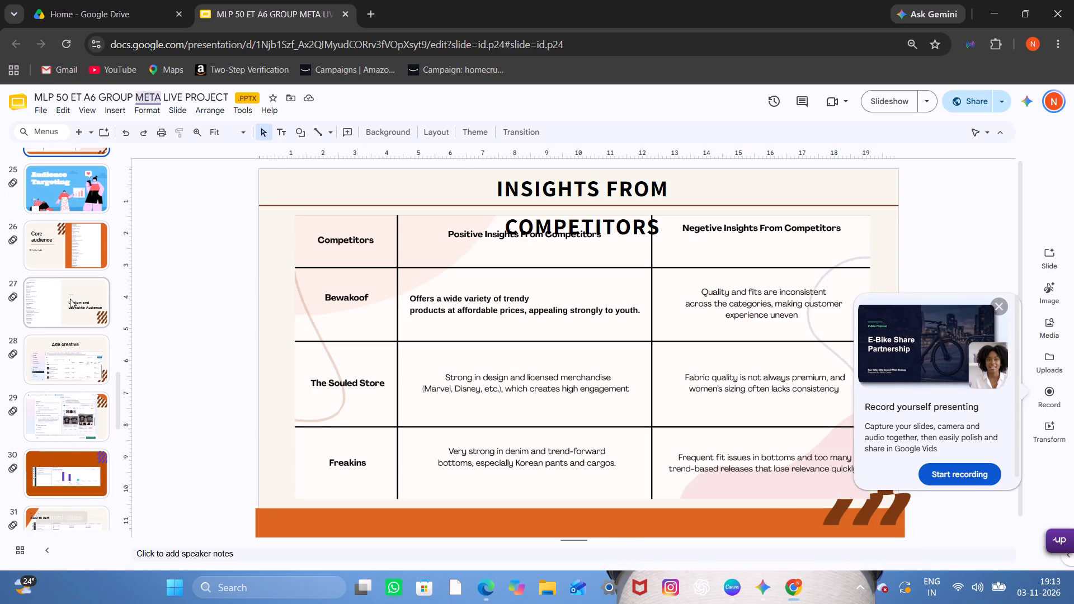
{"action": "left_click", "coordinate": [62, 364]}
{"action": "left_click", "coordinate": [50, 442]}
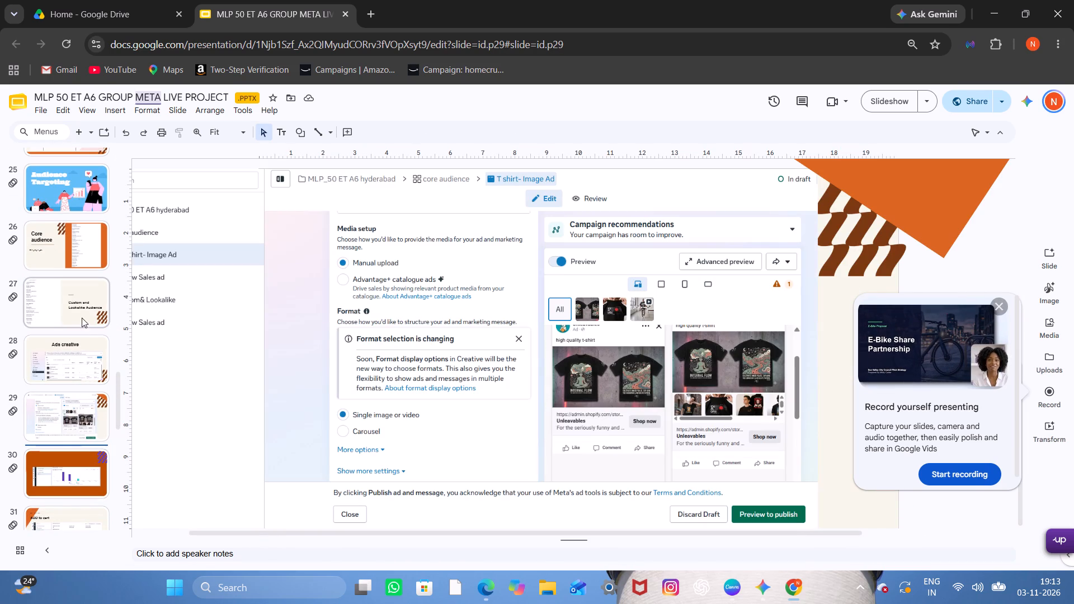
{"action": "scroll", "coordinate": [82, 318], "scroll_direction": "down", "scroll_amount": 2}
{"action": "left_click", "coordinate": [74, 352]}
{"action": "scroll", "coordinate": [66, 458], "scroll_direction": "down", "scroll_amount": 2}
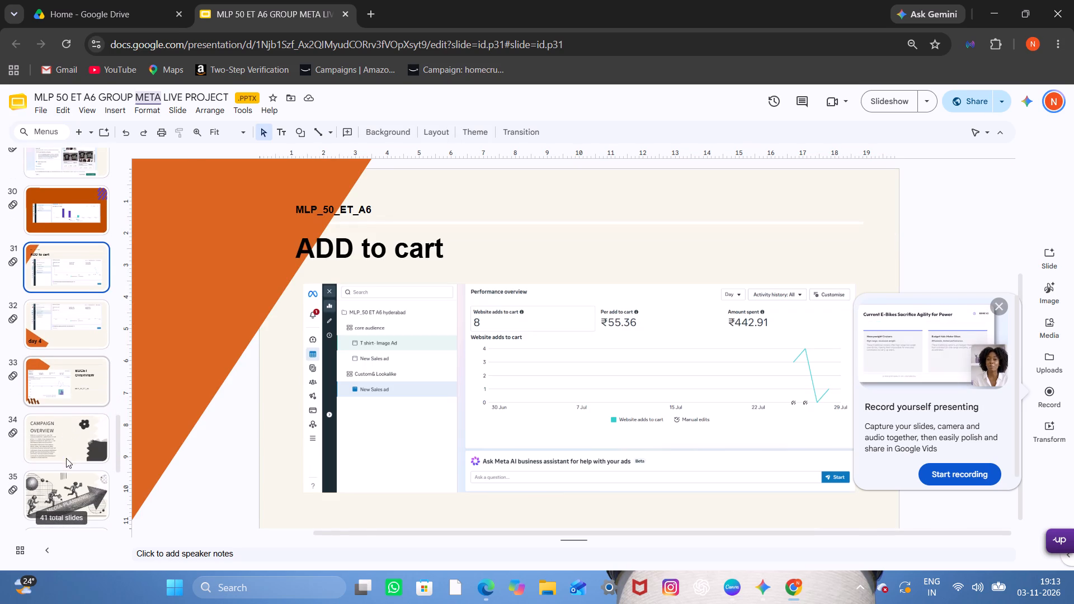
{"action": "left_click", "coordinate": [68, 388]}
{"action": "left_click", "coordinate": [69, 446]}
{"action": "scroll", "coordinate": [69, 446], "scroll_direction": "down", "scroll_amount": 1}
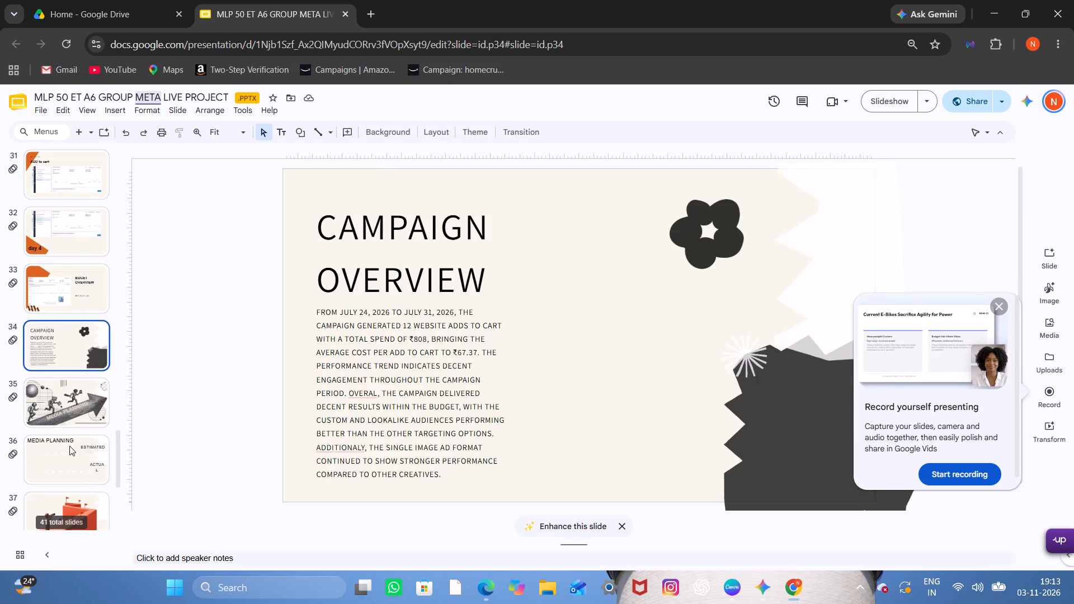
{"action": "scroll", "coordinate": [69, 446], "scroll_direction": "down", "scroll_amount": 1}
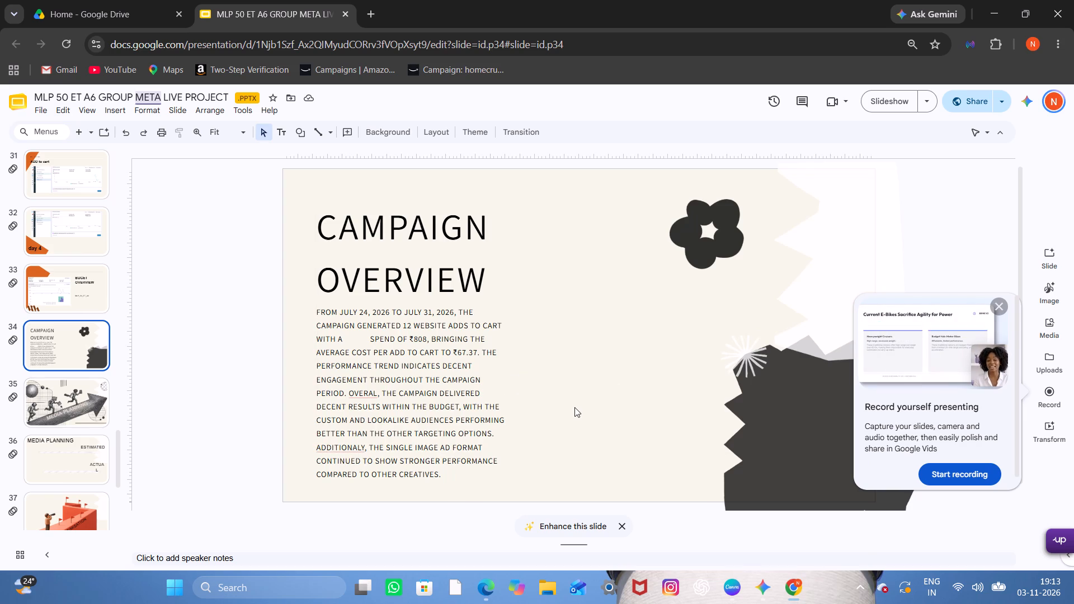
Examine the estimated and actual figures on slide 36, Media Planning.
{"action": "scroll", "coordinate": [85, 419], "scroll_direction": "down", "scroll_amount": 1}
{"action": "left_click", "coordinate": [72, 386]}
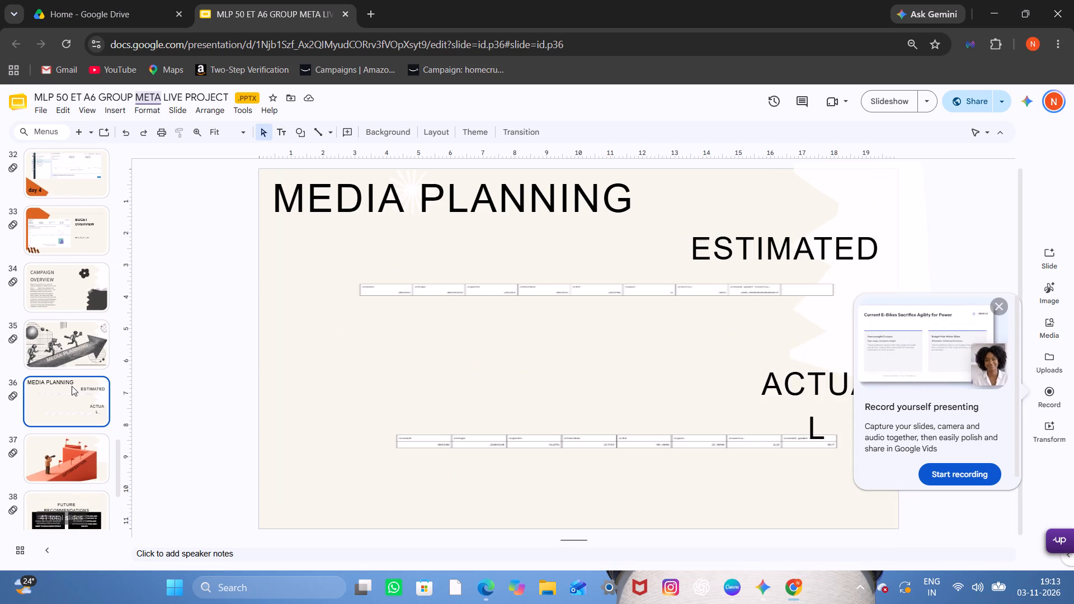
{"action": "scroll", "coordinate": [78, 444], "scroll_direction": "down", "scroll_amount": 2}
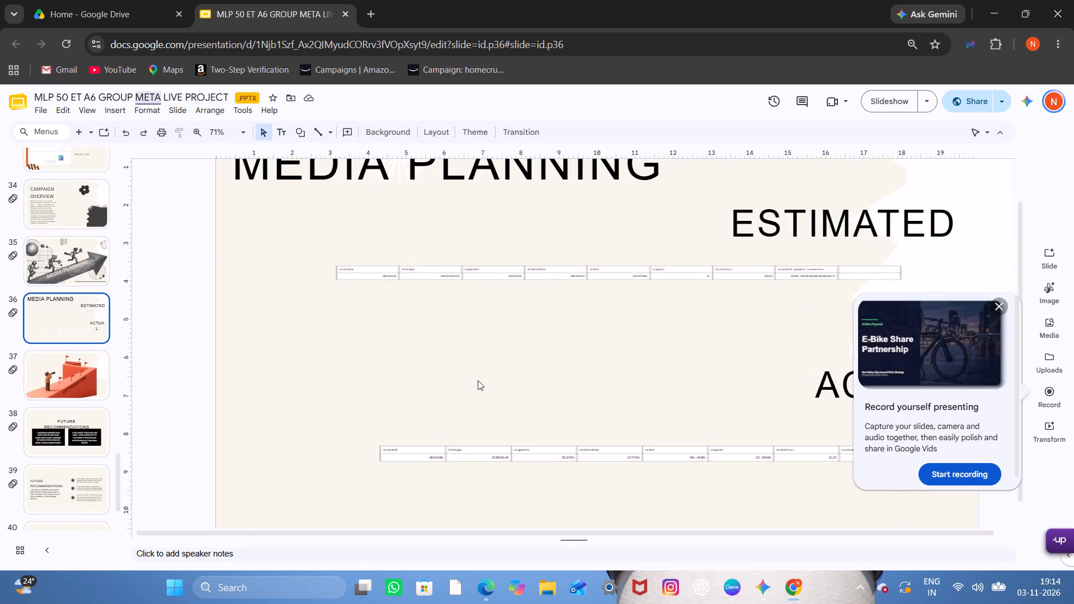
{"action": "scroll", "coordinate": [478, 380], "scroll_direction": "left", "scroll_amount": 3}
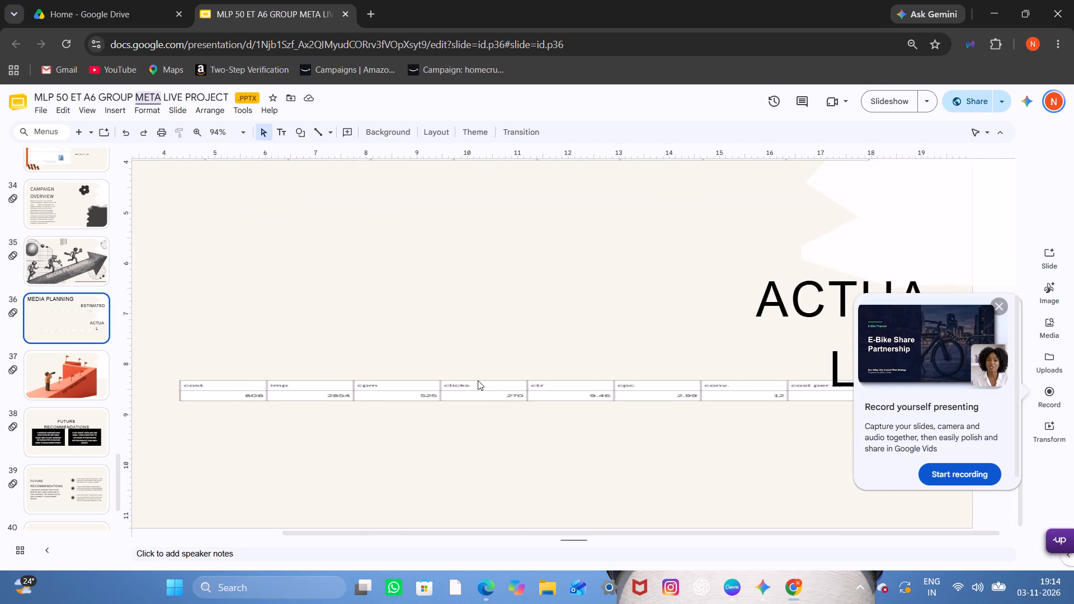
{"action": "scroll", "coordinate": [478, 380], "scroll_direction": "left", "scroll_amount": 1}
{"action": "scroll", "coordinate": [478, 380], "scroll_direction": "right", "scroll_amount": 6}
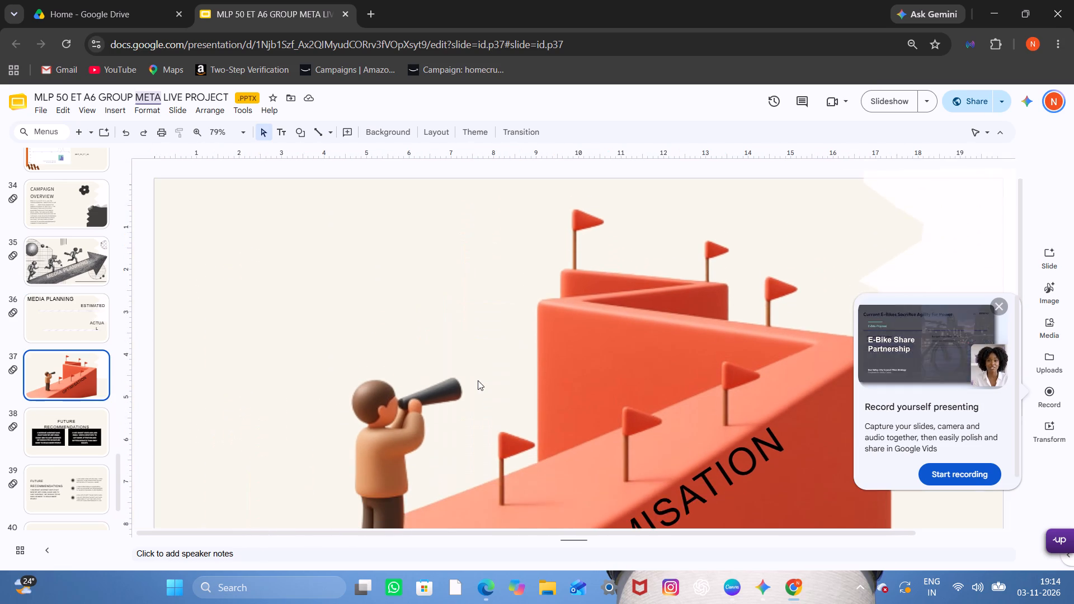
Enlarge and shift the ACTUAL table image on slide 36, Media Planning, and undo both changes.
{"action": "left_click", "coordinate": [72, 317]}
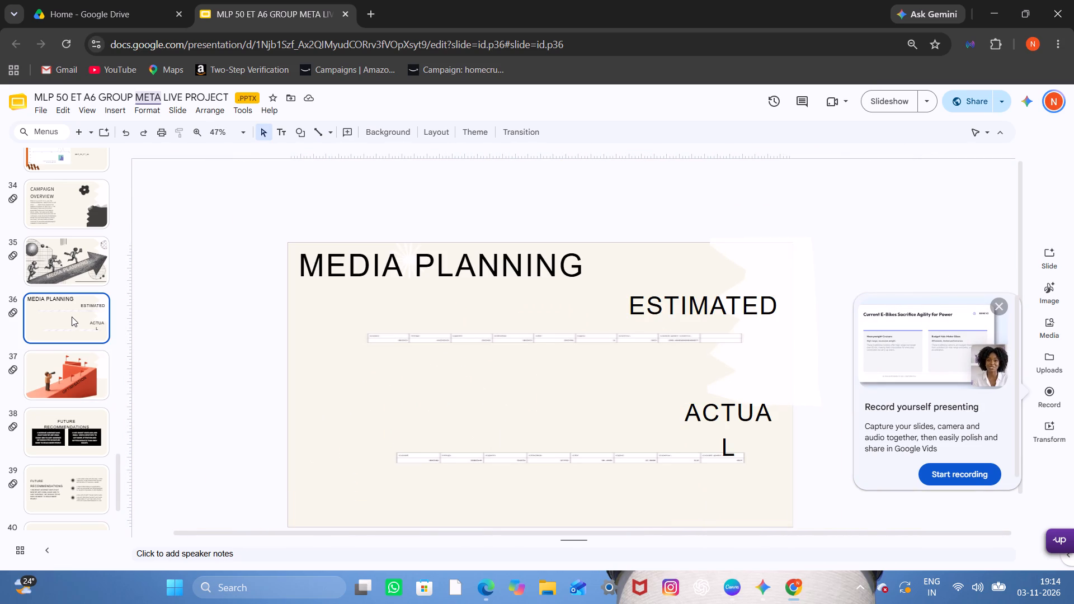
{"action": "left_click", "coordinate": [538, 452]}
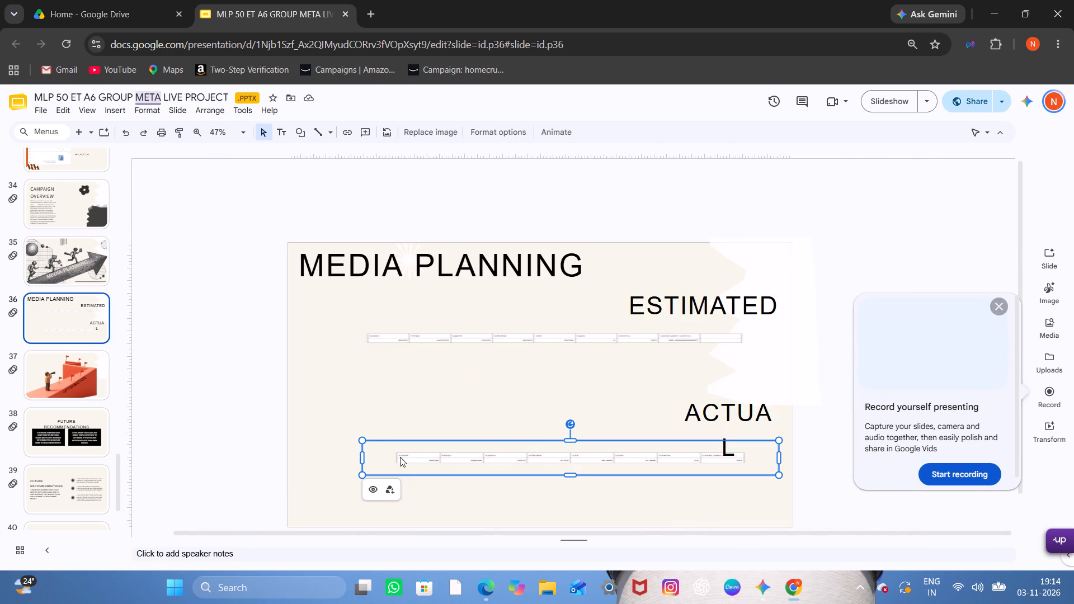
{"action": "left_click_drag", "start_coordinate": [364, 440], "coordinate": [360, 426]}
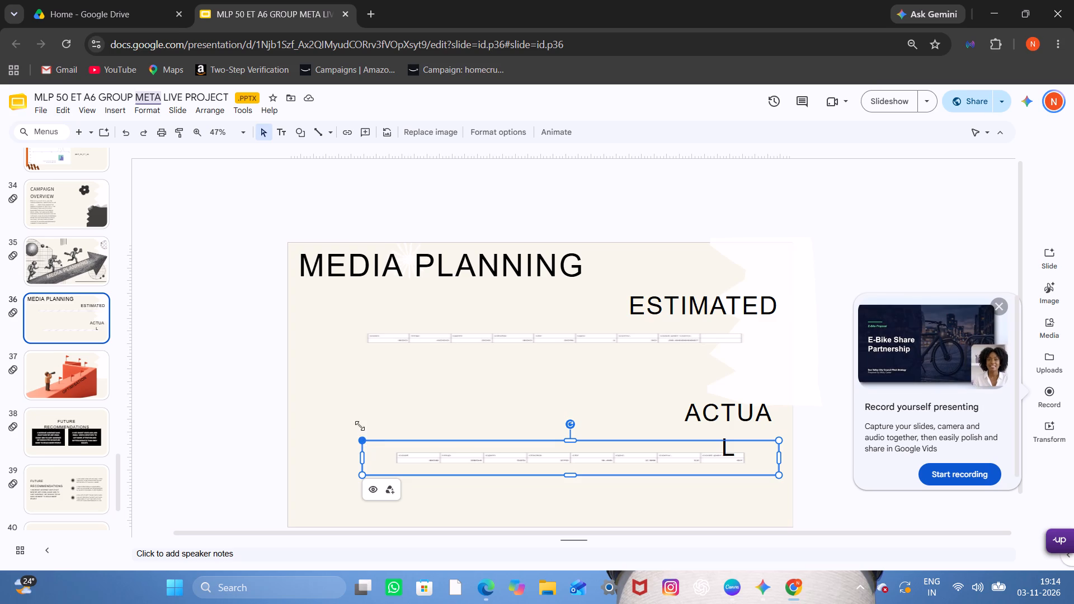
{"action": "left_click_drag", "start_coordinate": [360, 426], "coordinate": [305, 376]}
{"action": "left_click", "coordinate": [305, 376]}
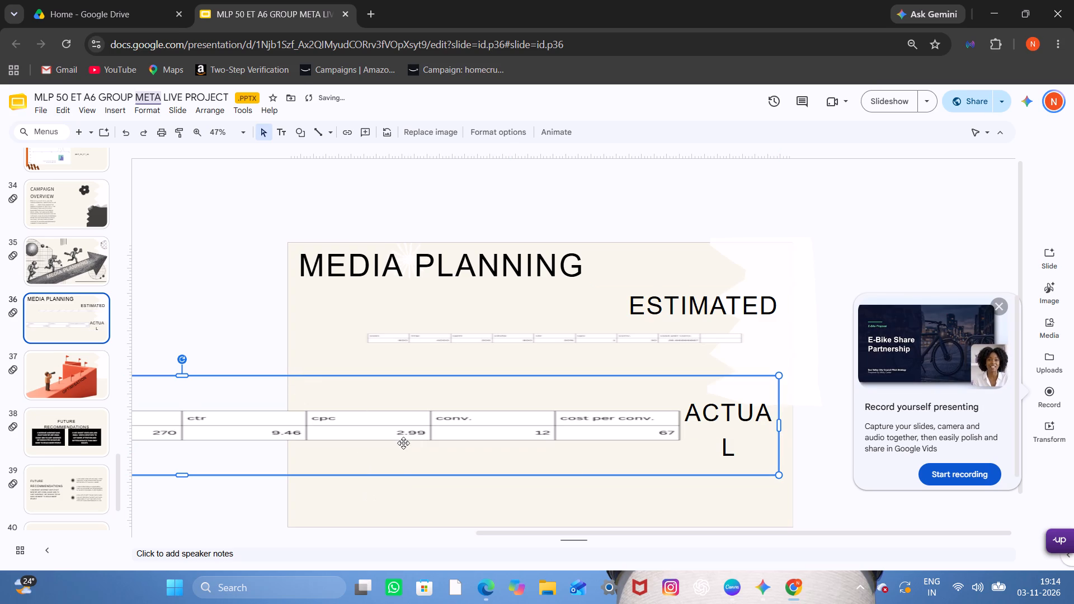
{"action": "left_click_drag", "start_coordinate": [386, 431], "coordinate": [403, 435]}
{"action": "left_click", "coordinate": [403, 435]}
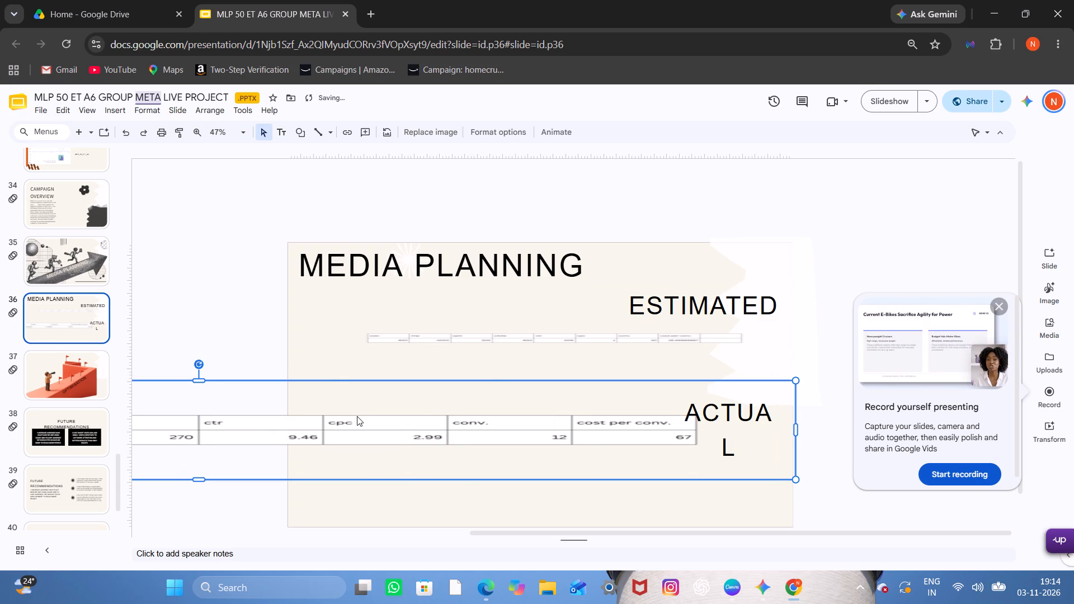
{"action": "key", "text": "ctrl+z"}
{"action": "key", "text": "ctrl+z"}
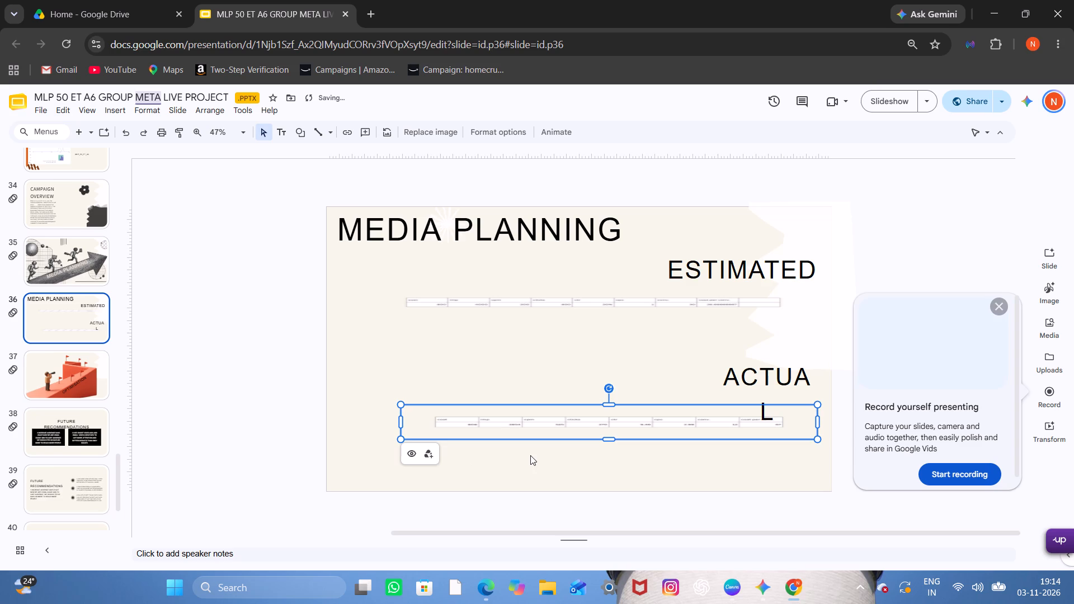
Read the cost, impressions, CPM, clicks and CTR values in the ACTUAL table on slide 36, Media Planning.
{"action": "left_click", "coordinate": [597, 426]}
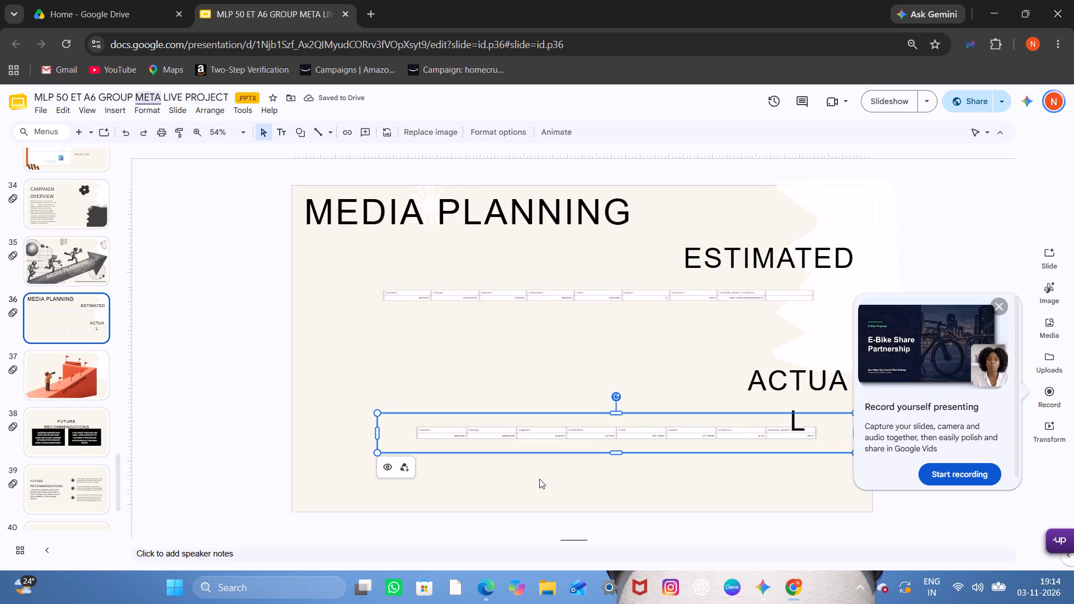
{"action": "scroll", "coordinate": [539, 479], "scroll_direction": "down", "scroll_amount": 1}
{"action": "scroll", "coordinate": [539, 479], "scroll_direction": "up", "scroll_amount": 1}
{"action": "scroll", "coordinate": [539, 479], "scroll_direction": "left", "scroll_amount": 1}
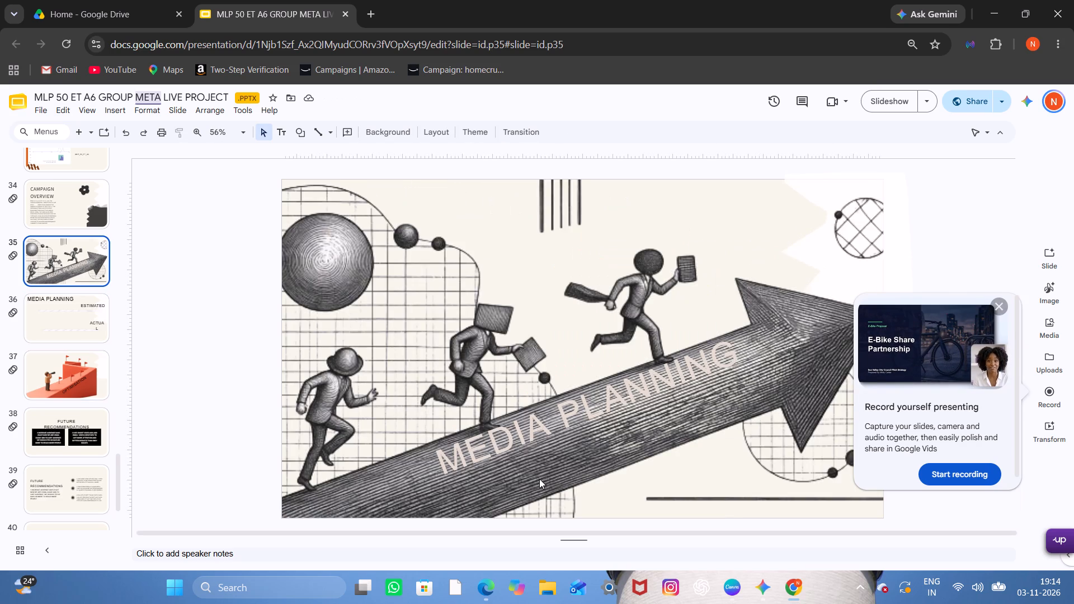
{"action": "scroll", "coordinate": [539, 479], "scroll_direction": "up", "scroll_amount": 1}
{"action": "scroll", "coordinate": [539, 479], "scroll_direction": "down", "scroll_amount": 3}
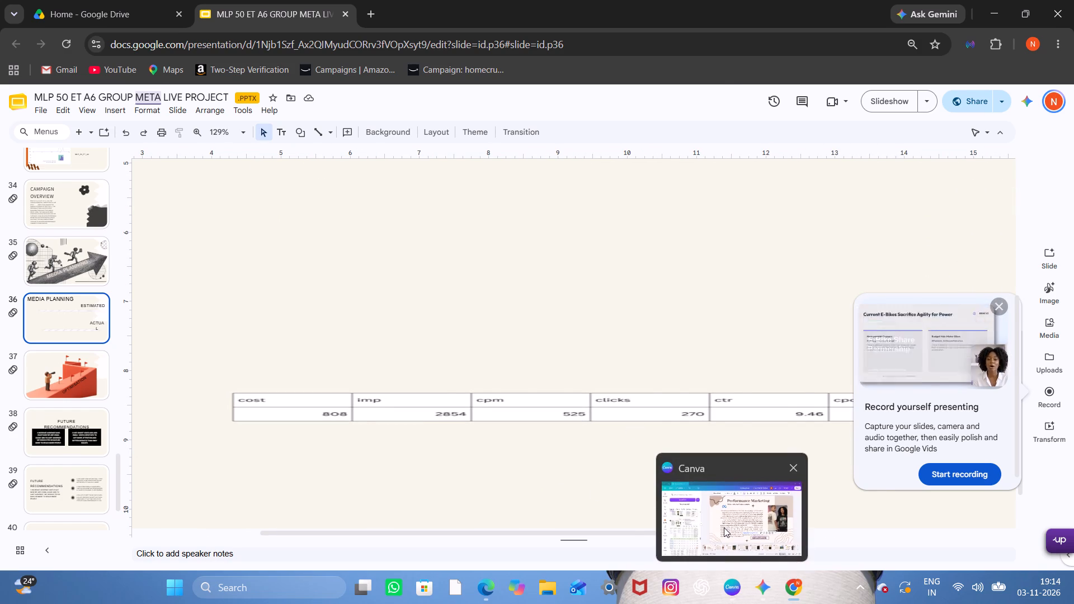
Switch to Canva and change the impressions figure in the Performance Marketing paragraph on page 4 to 2854.
{"action": "left_click", "coordinate": [724, 527]}
{"action": "left_click", "coordinate": [640, 306]}
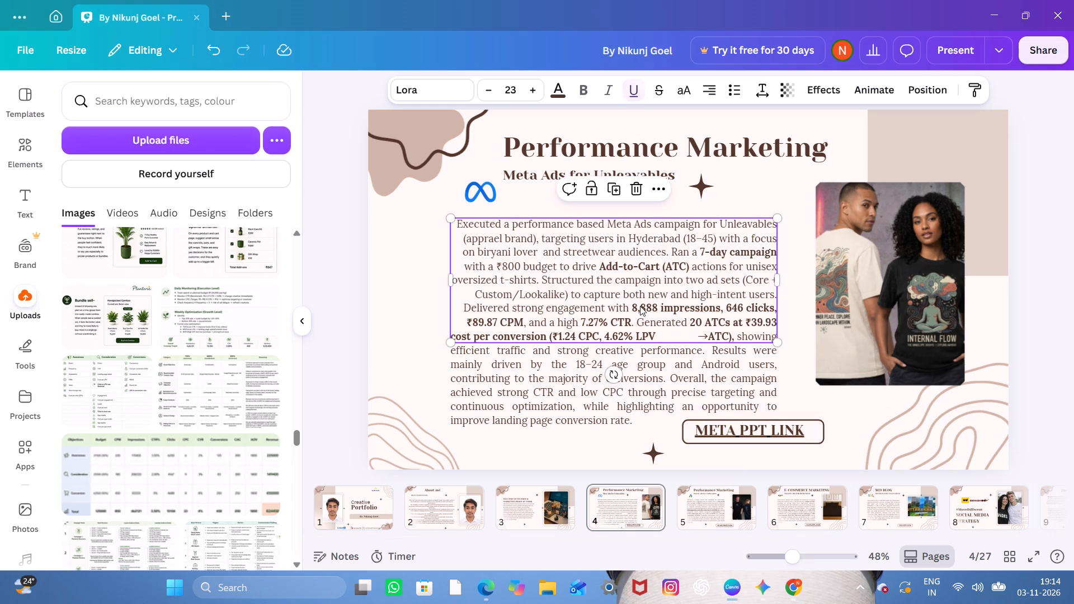
{"action": "double_click", "coordinate": [644, 306]}
{"action": "key", "text": "BackSpace"}
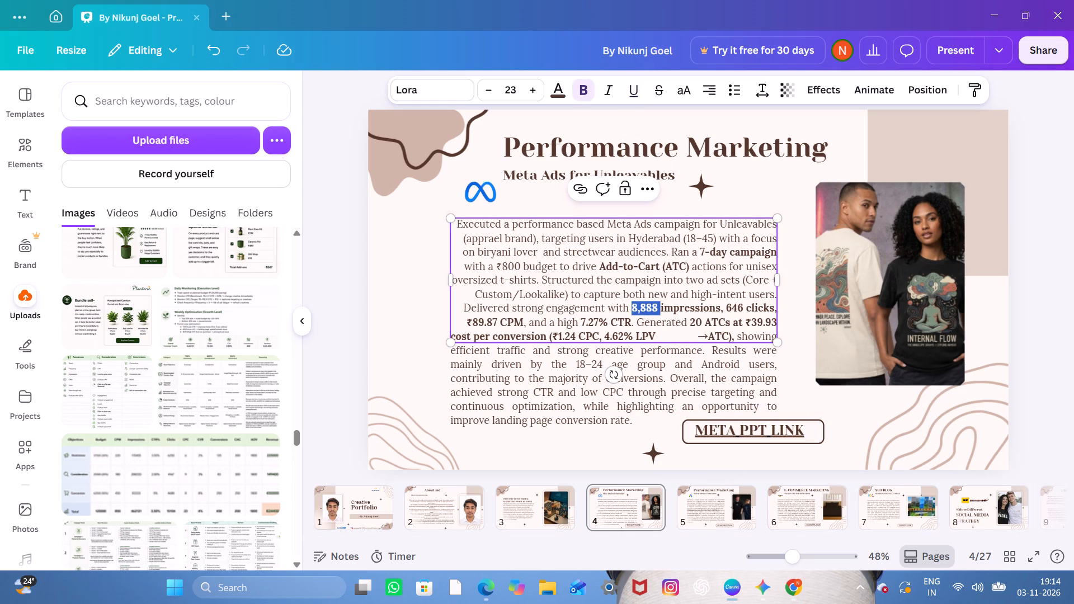
{"action": "type", "text": "28"}
{"action": "type", "text": "54"}
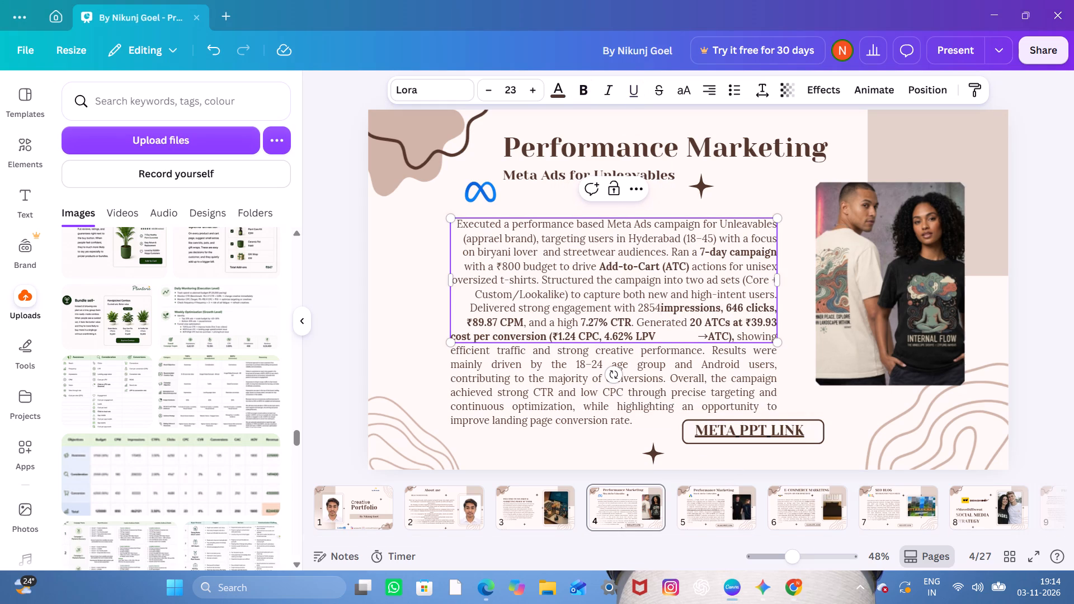
{"action": "key", "text": "space"}
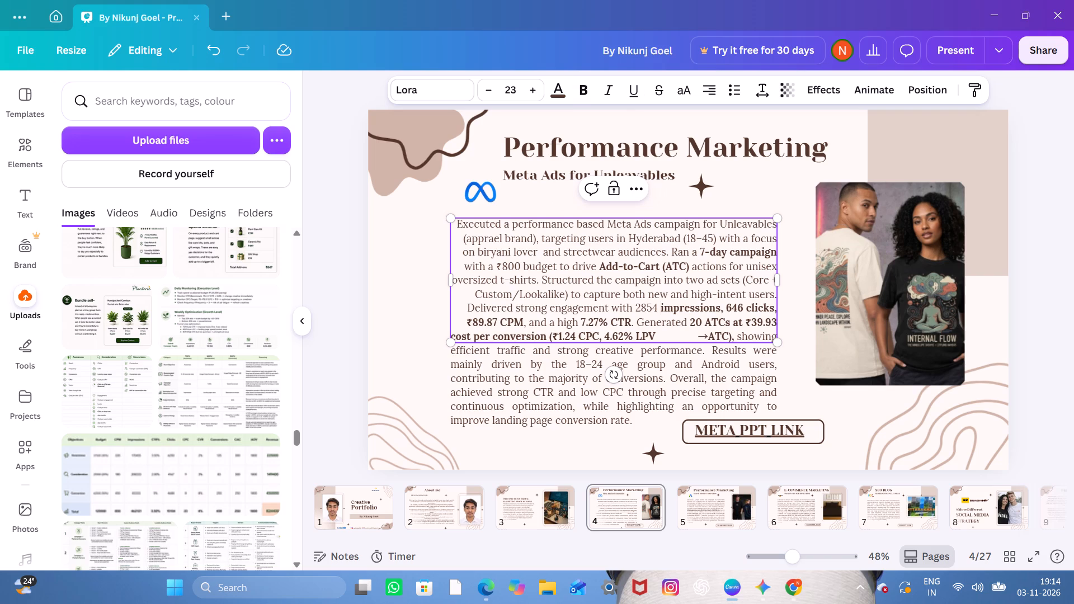
Change the clicks figure in the Performance Marketing paragraph to 270.
{"action": "left_click", "coordinate": [745, 309]}
{"action": "key", "text": "BackSpace"}
{"action": "key", "text": "BackSpace"}
{"action": "key", "text": "BackSpace"}
{"action": "key", "text": "BackSpace"}
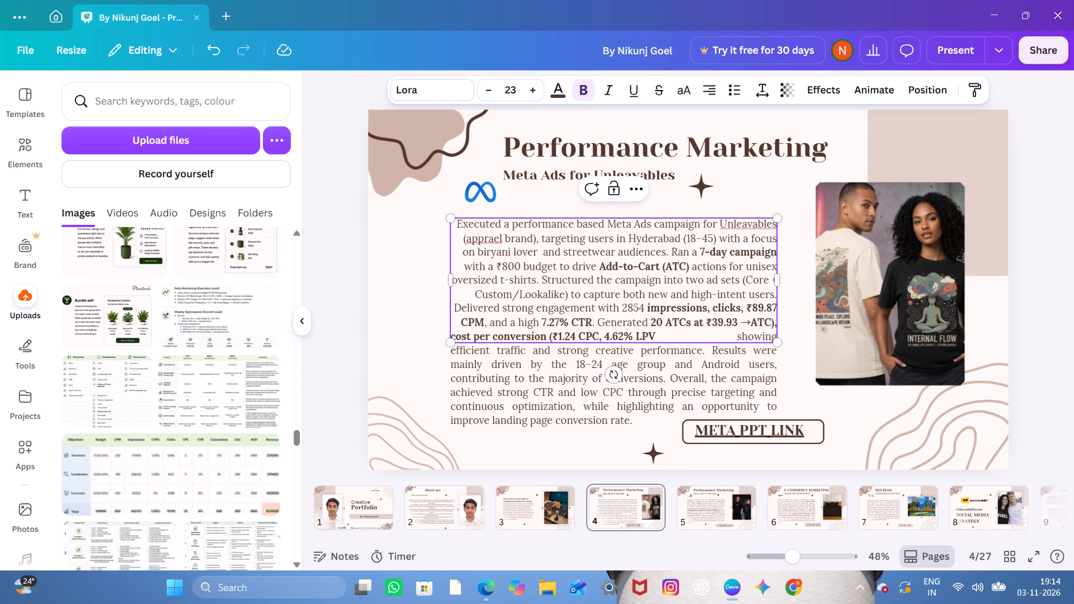
{"action": "type", "text": "270"}
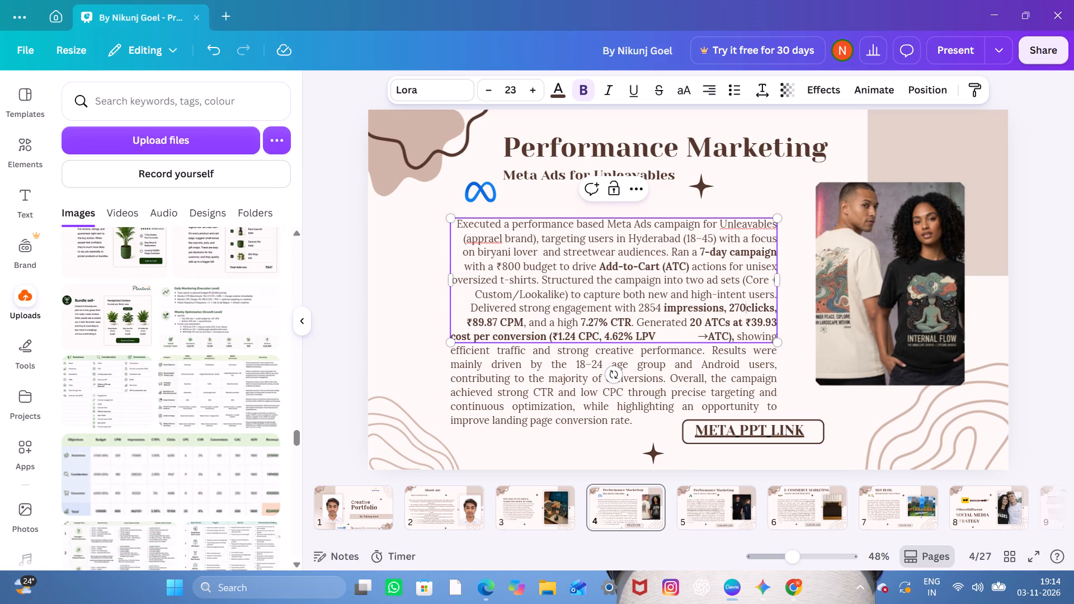
{"action": "key", "text": "space"}
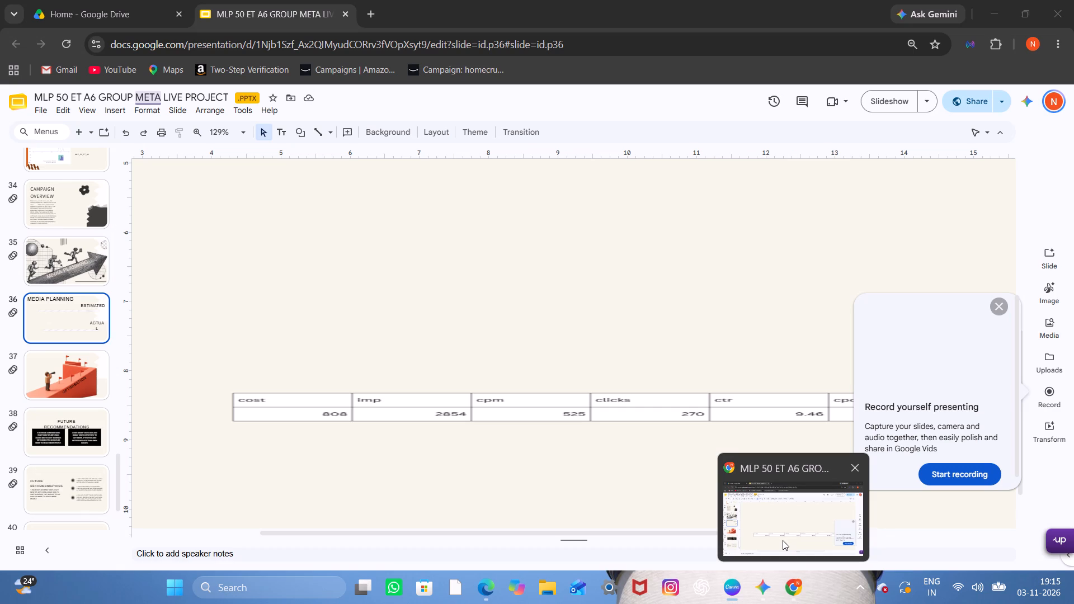
Switch to the Google Slides presentation and read the ACTUAL table on slide 36 from CPM through cost per conversion.
{"action": "left_click", "coordinate": [786, 539]}
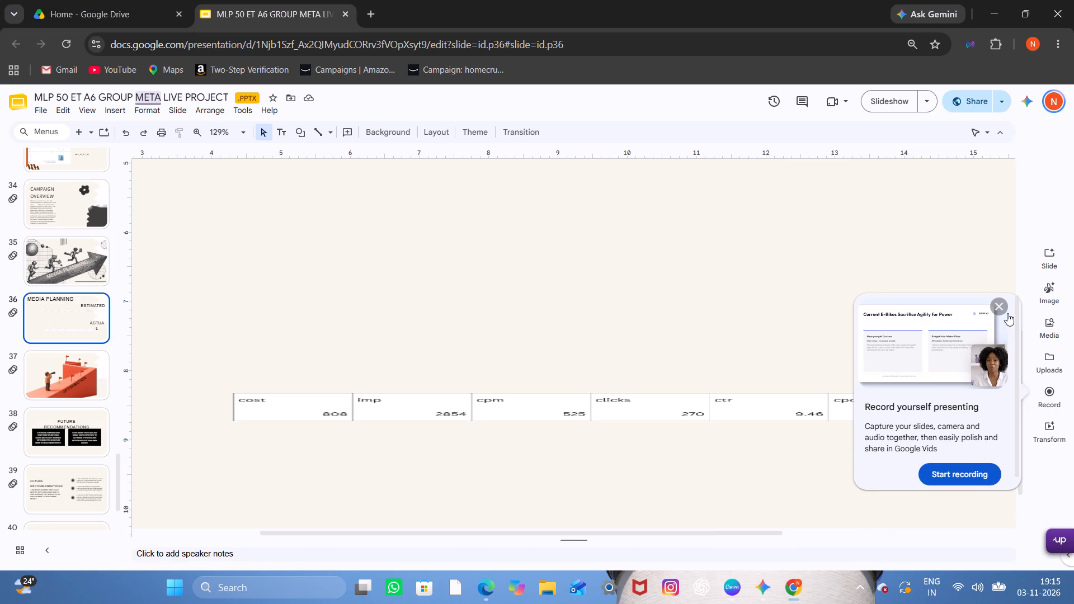
{"action": "left_click", "coordinate": [998, 306]}
{"action": "scroll", "coordinate": [825, 474], "scroll_direction": "left", "scroll_amount": 1}
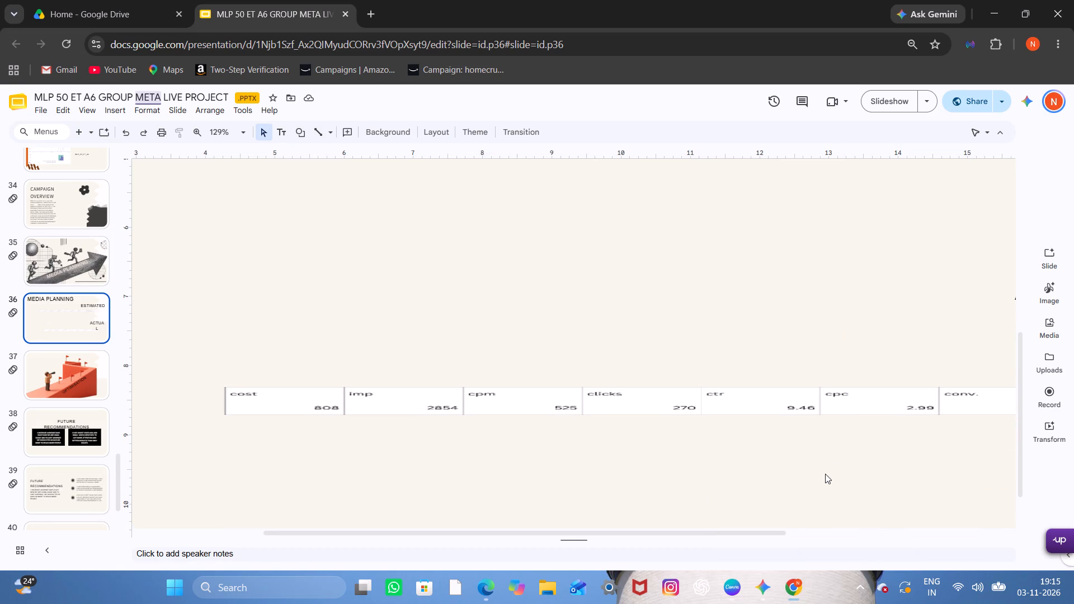
{"action": "scroll", "coordinate": [825, 474], "scroll_direction": "left", "scroll_amount": 2}
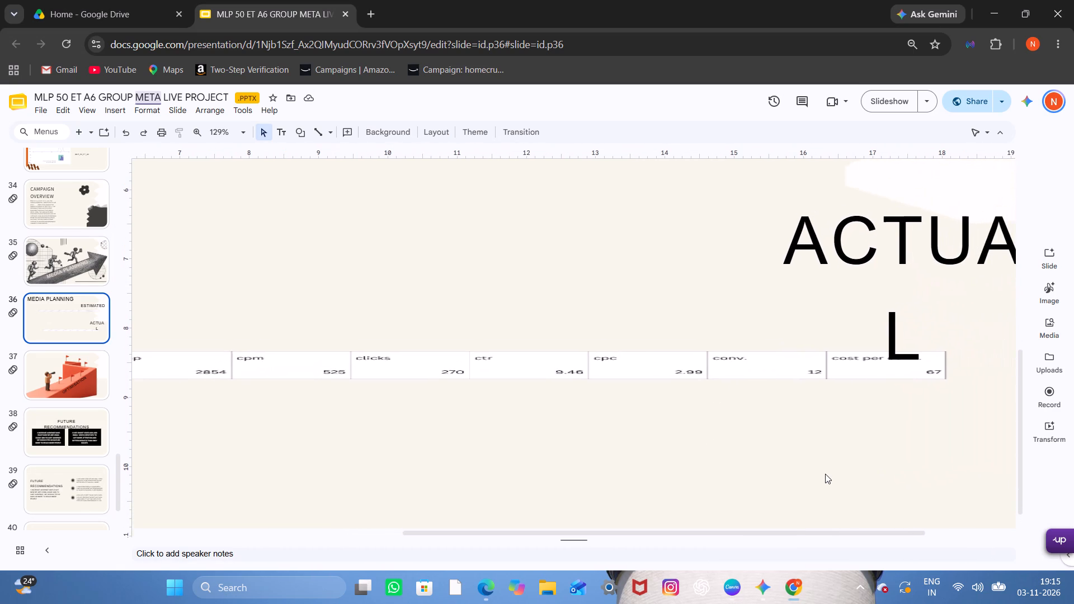
{"action": "scroll", "coordinate": [825, 474], "scroll_direction": "left", "scroll_amount": 1}
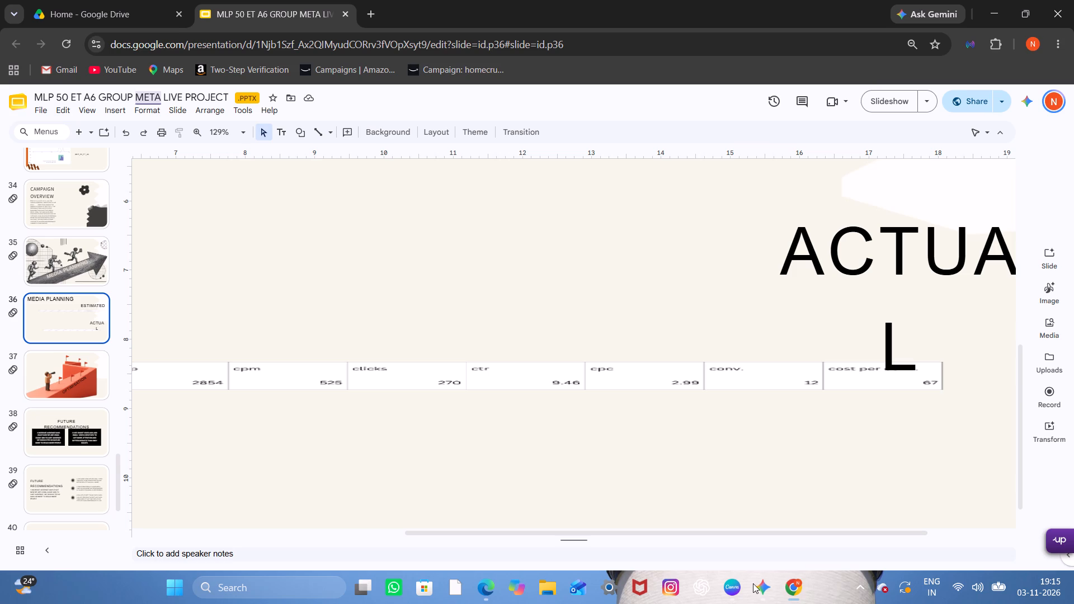
{"action": "left_click", "coordinate": [733, 527]}
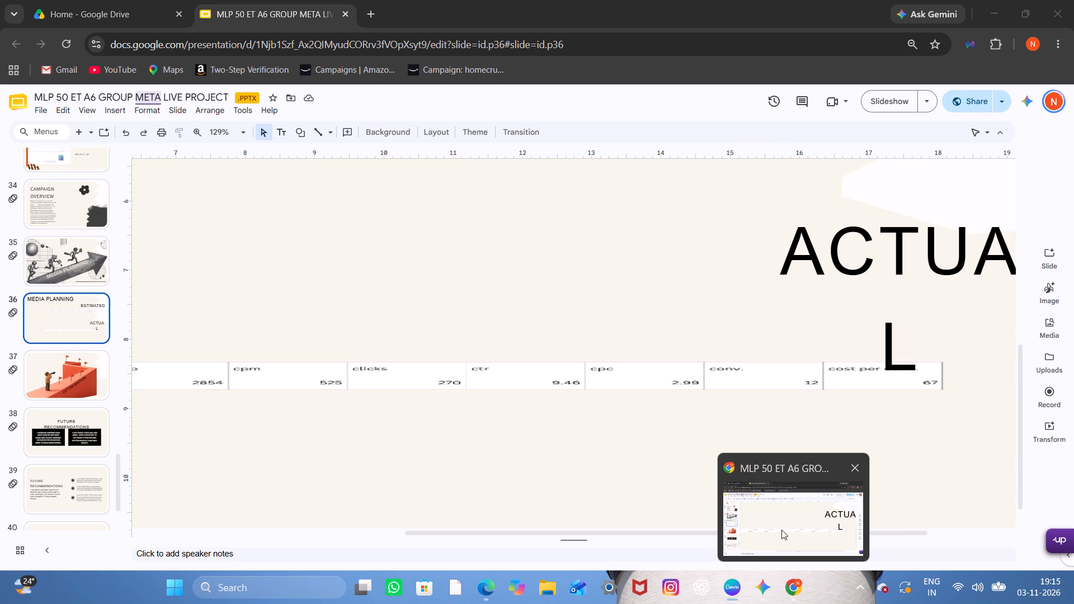
{"action": "left_click", "coordinate": [781, 530]}
{"action": "scroll", "coordinate": [766, 490], "scroll_direction": "up", "scroll_amount": 2}
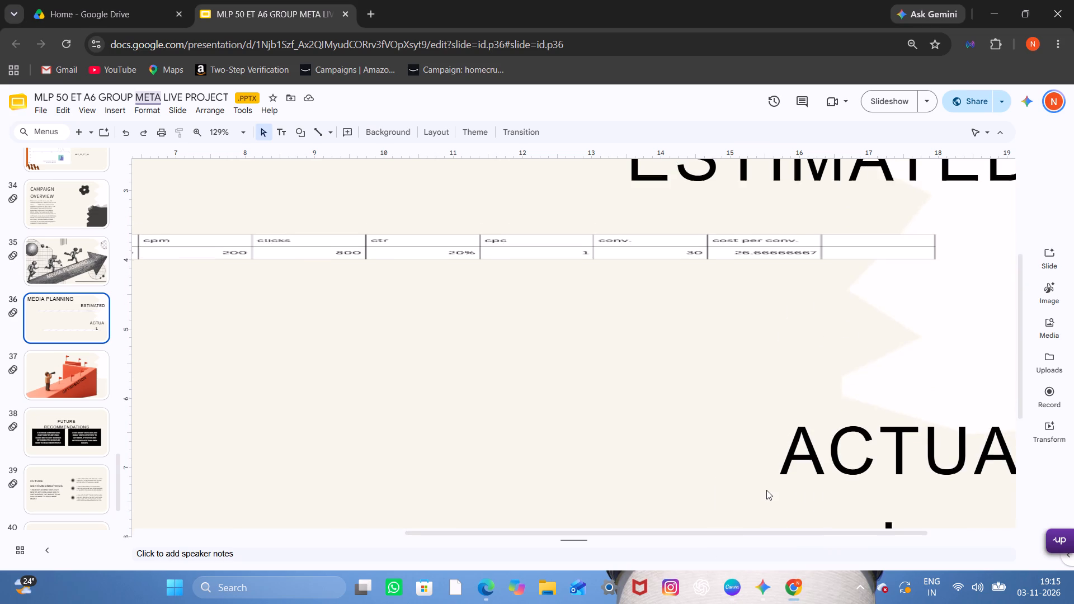
{"action": "scroll", "coordinate": [766, 490], "scroll_direction": "right", "scroll_amount": 1}
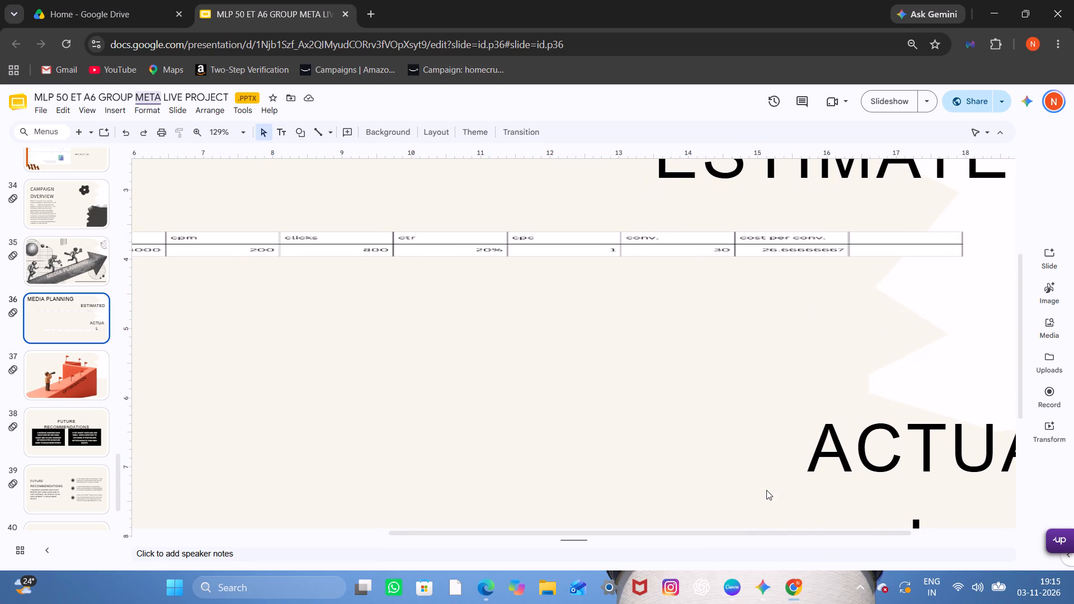
{"action": "scroll", "coordinate": [766, 490], "scroll_direction": "down", "scroll_amount": 2}
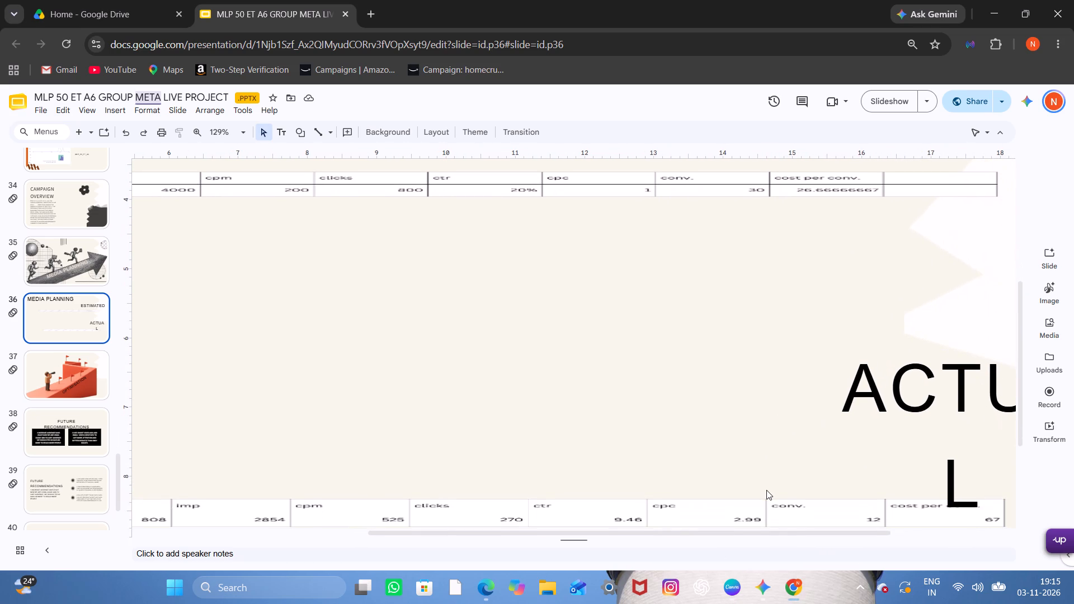
{"action": "scroll", "coordinate": [766, 490], "scroll_direction": "down", "scroll_amount": 1}
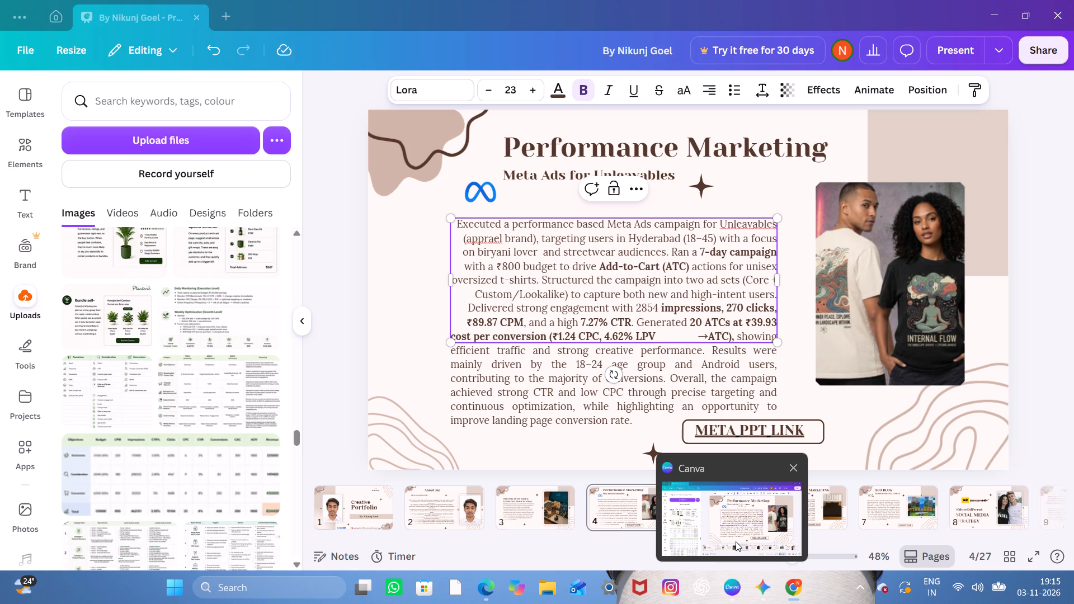
Switch to Canva and change the CPM figure in the Performance Marketing paragraph to ₹525.
{"action": "left_click", "coordinate": [736, 541]}
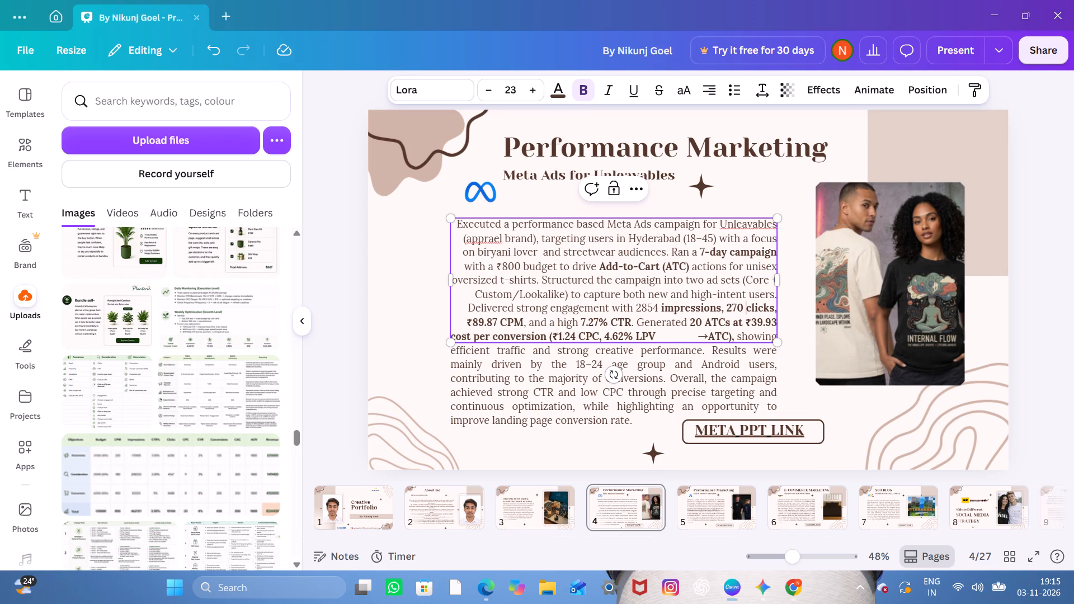
{"action": "left_click", "coordinate": [494, 324]}
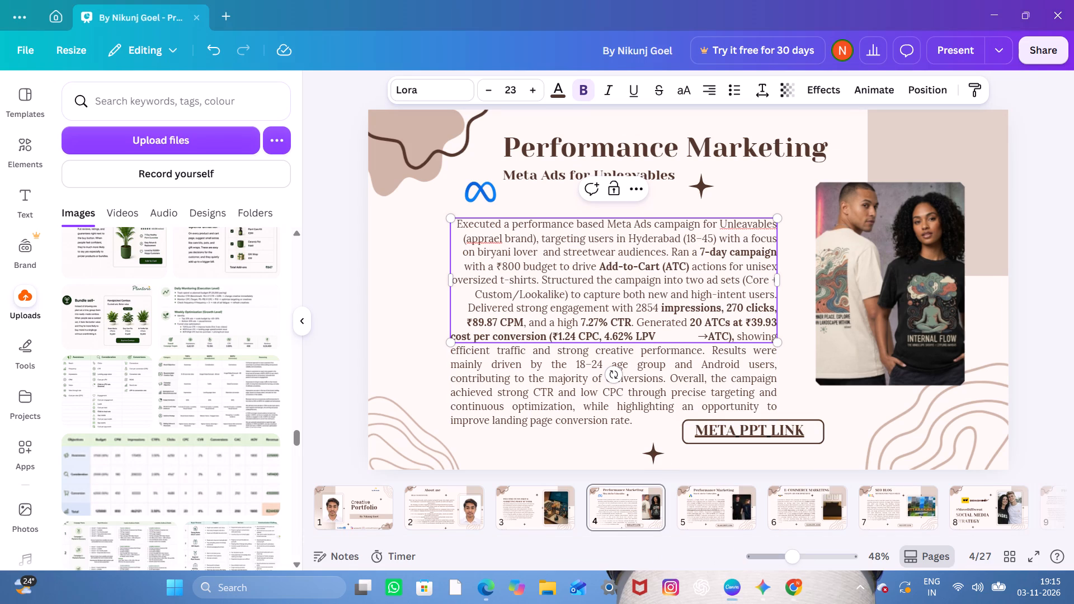
{"action": "left_click", "coordinate": [495, 324]}
{"action": "key", "text": "BackSpace"}
{"action": "key", "text": "BackSpace"}
{"action": "key", "text": "BackSpace"}
{"action": "key", "text": "BackSpace"}
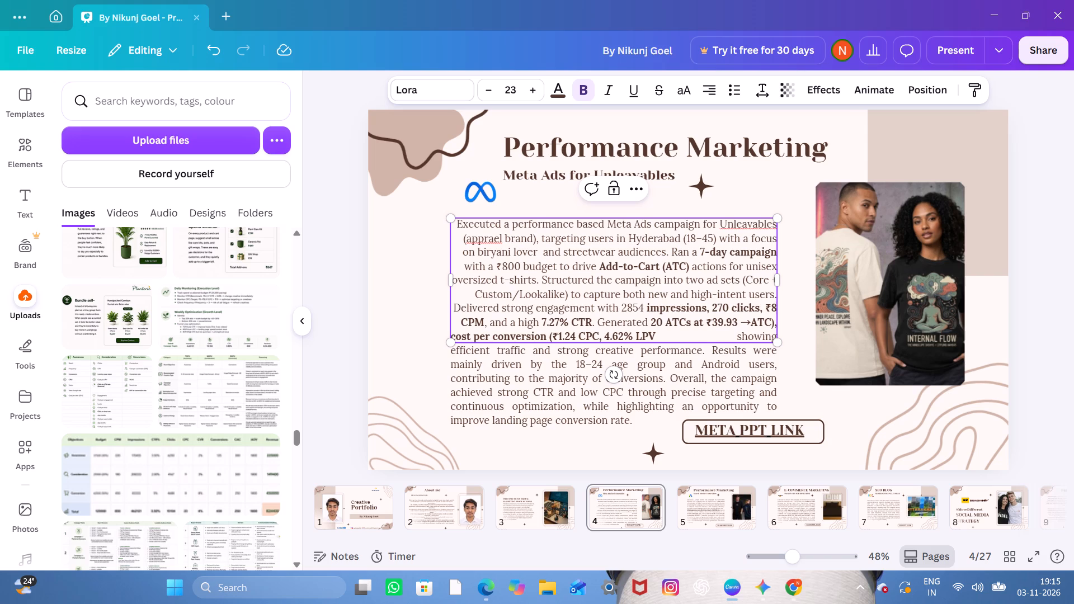
{"action": "type", "text": "525"}
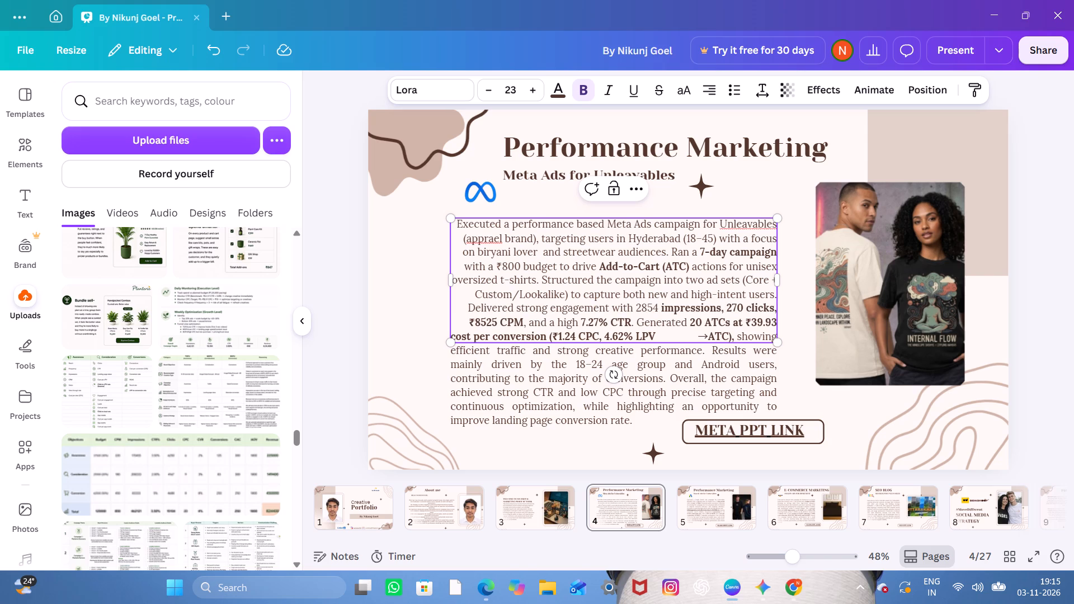
{"action": "key", "text": "Left"}
{"action": "key", "text": "Left"}
{"action": "key", "text": "Left"}
{"action": "key", "text": "BackSpace"}
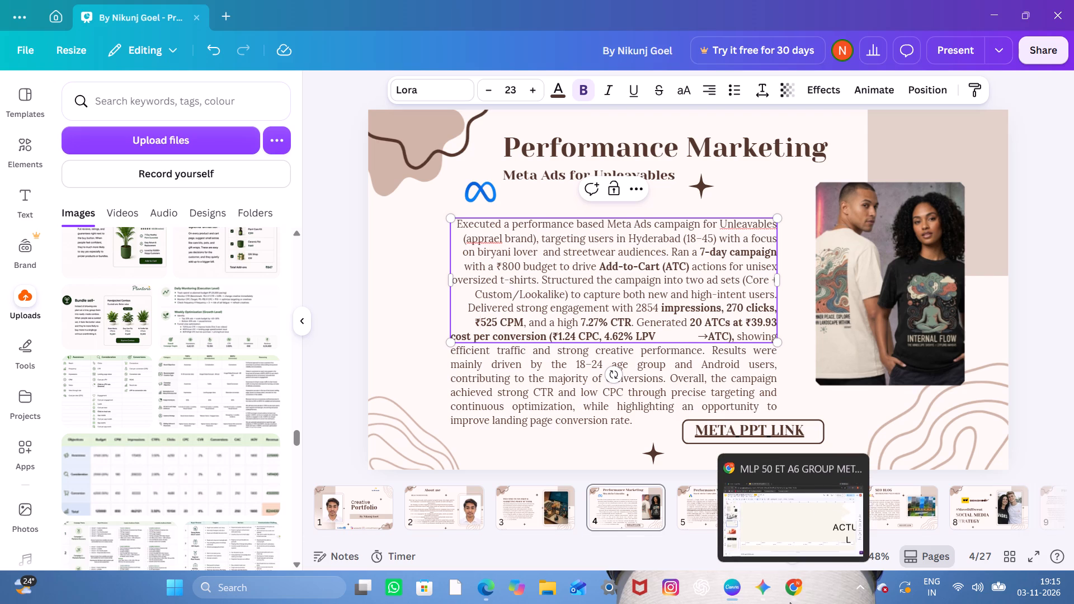
Check the CTR in the presentation's ACTUAL table and set the CTR in the Canva paragraph to 9.46%.
{"action": "left_click", "coordinate": [775, 546]}
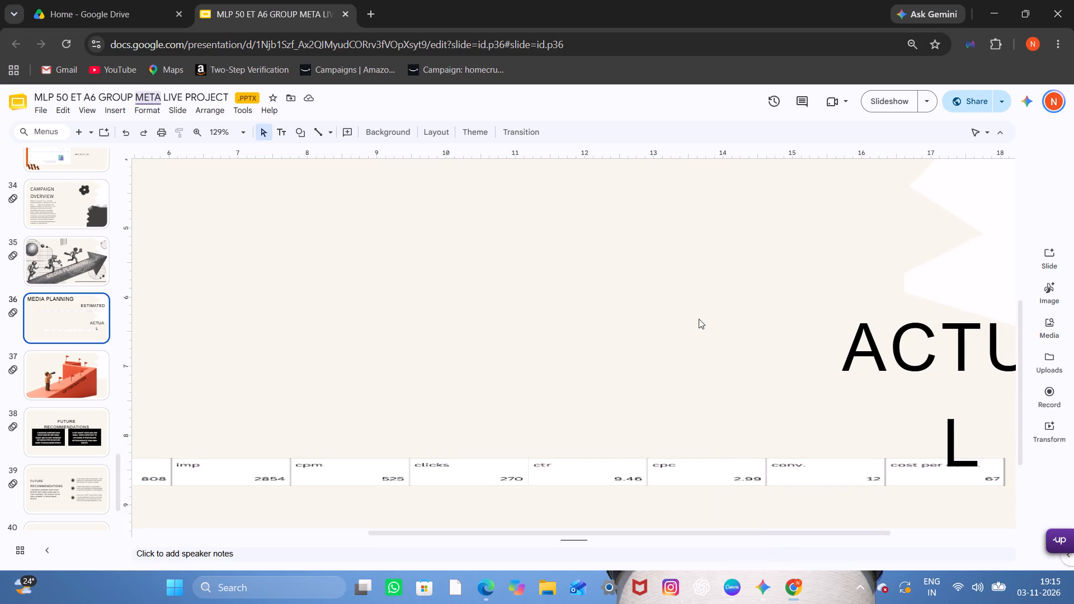
{"action": "scroll", "coordinate": [699, 319], "scroll_direction": "down", "scroll_amount": 1}
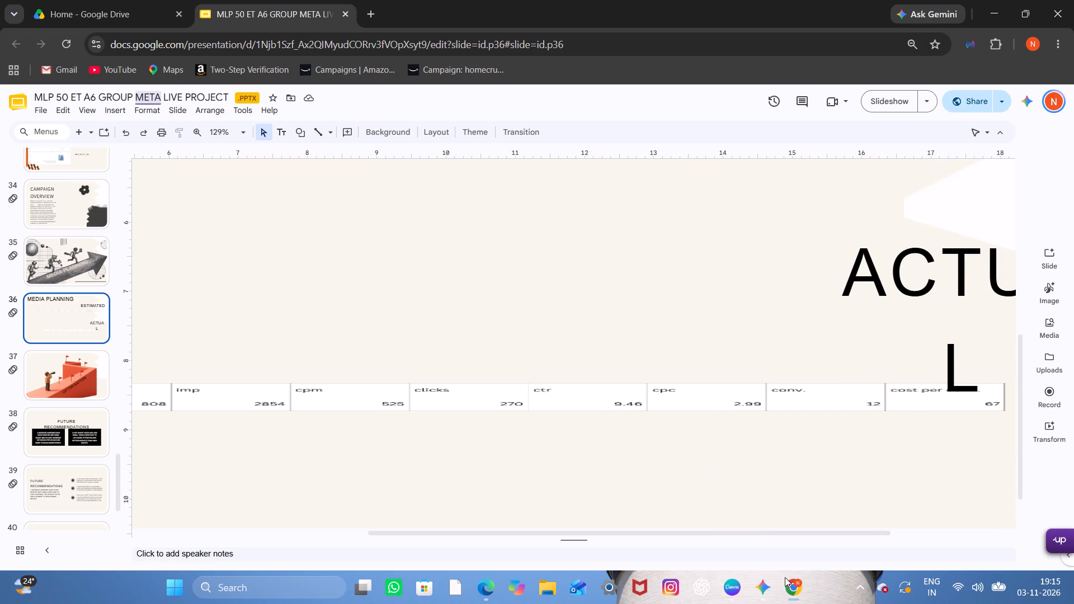
{"action": "left_click", "coordinate": [738, 526]}
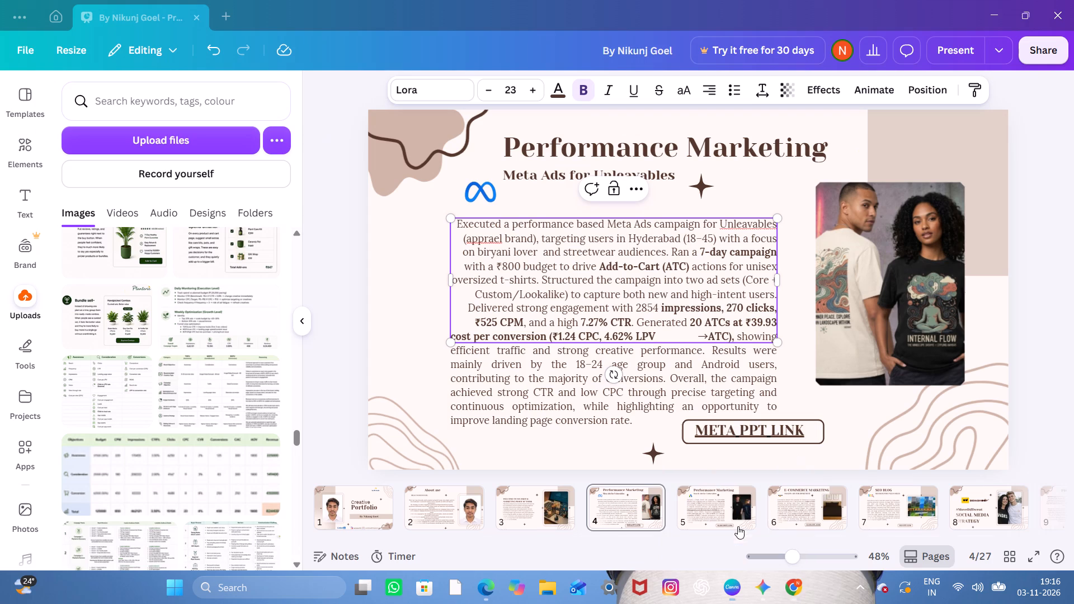
{"action": "left_click", "coordinate": [600, 325]}
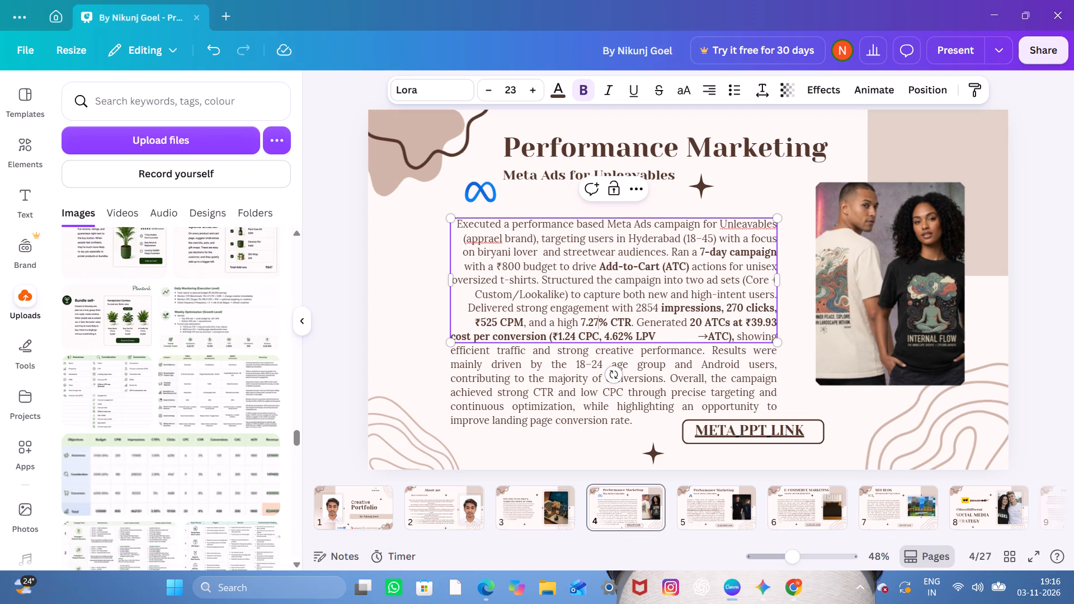
{"action": "key", "text": "BackSpace"}
{"action": "key", "text": "BackSpace"}
{"action": "key", "text": "BackSpace"}
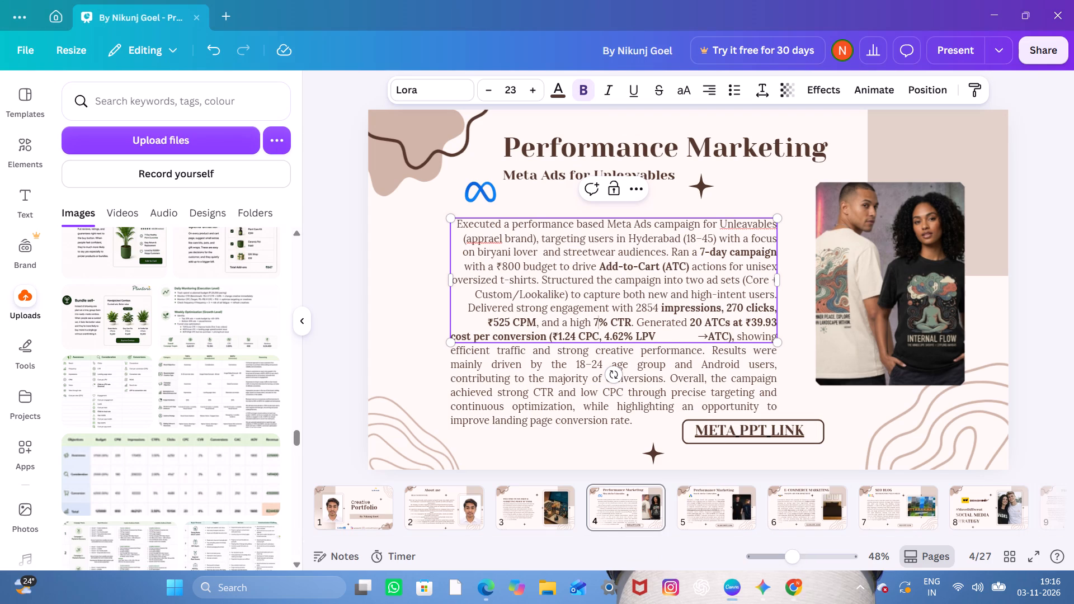
{"action": "key", "text": "BackSpace"}
{"action": "type", "text": "9.46"}
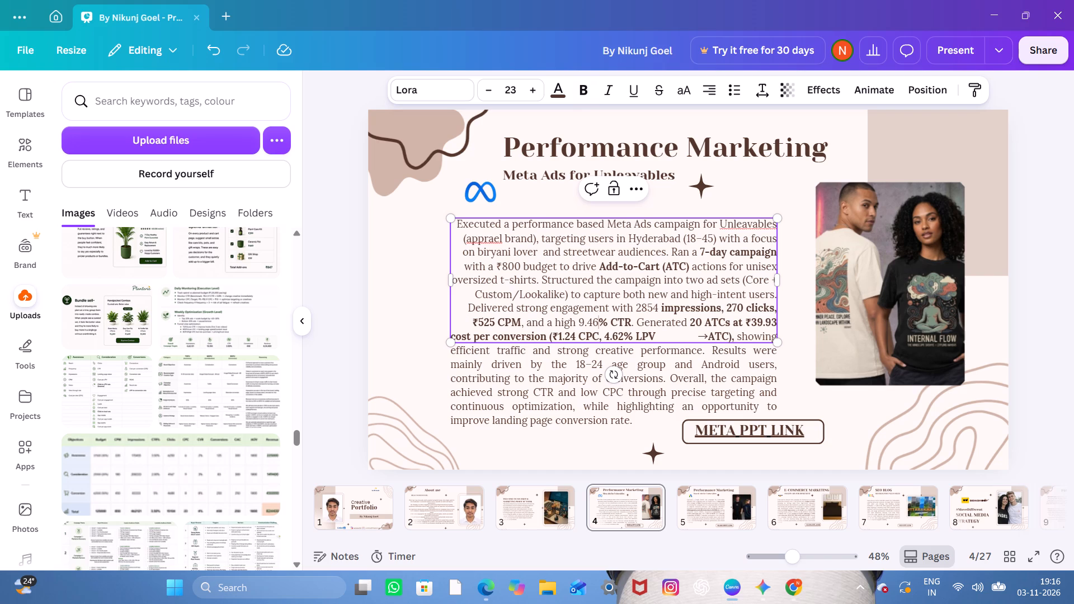
Check the conversions in the presentation's ACTUAL table and change the number of ATCs in the Canva paragraph to 12.
{"action": "left_click", "coordinate": [700, 326]}
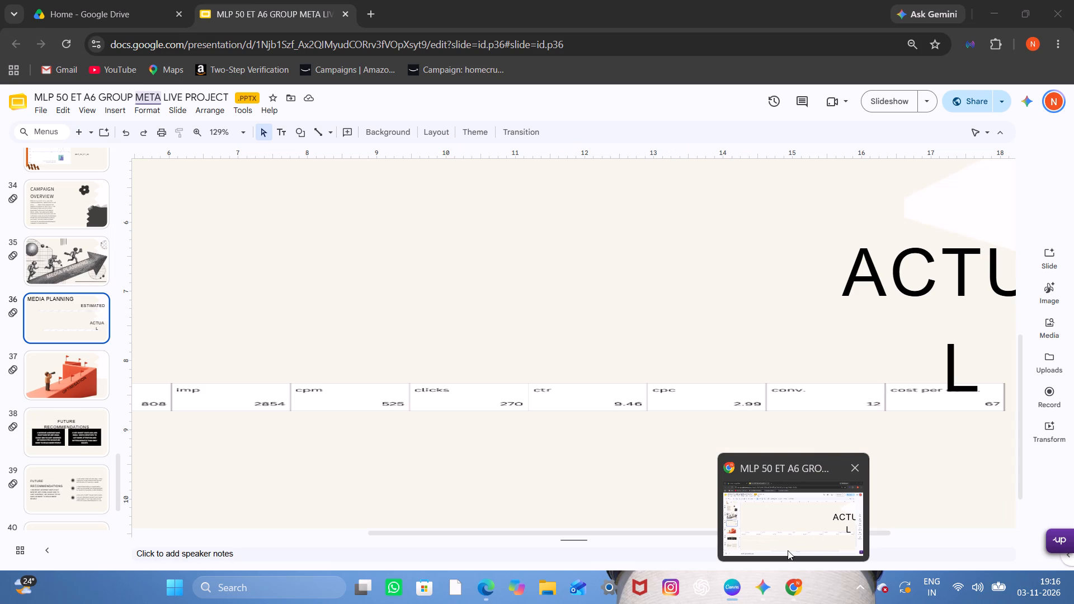
{"action": "left_click", "coordinate": [788, 550]}
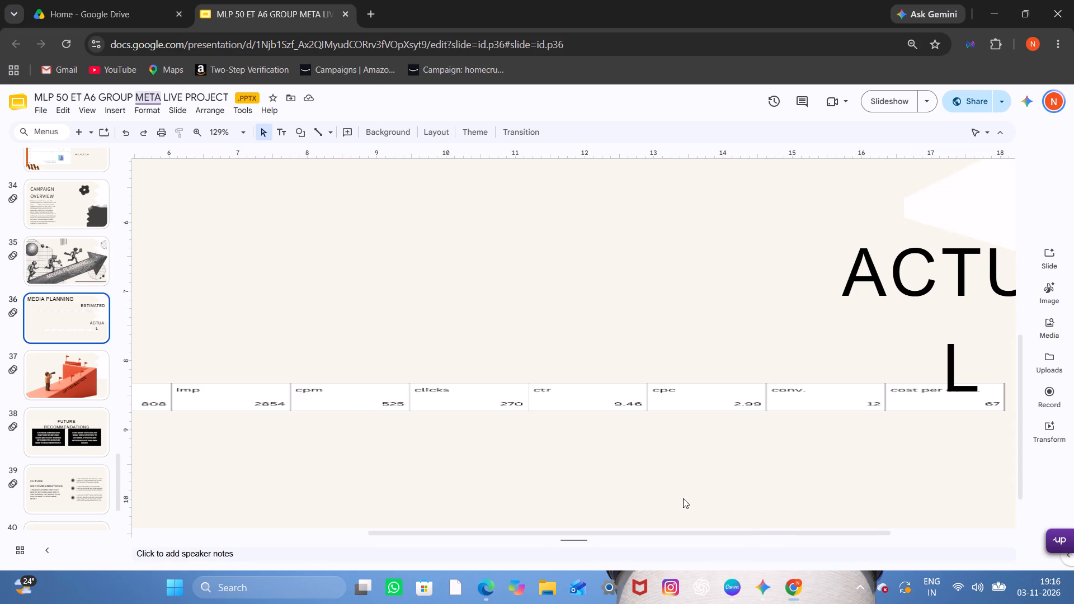
{"action": "scroll", "coordinate": [683, 498], "scroll_direction": "right", "scroll_amount": 3}
{"action": "scroll", "coordinate": [683, 498], "scroll_direction": "left", "scroll_amount": 4}
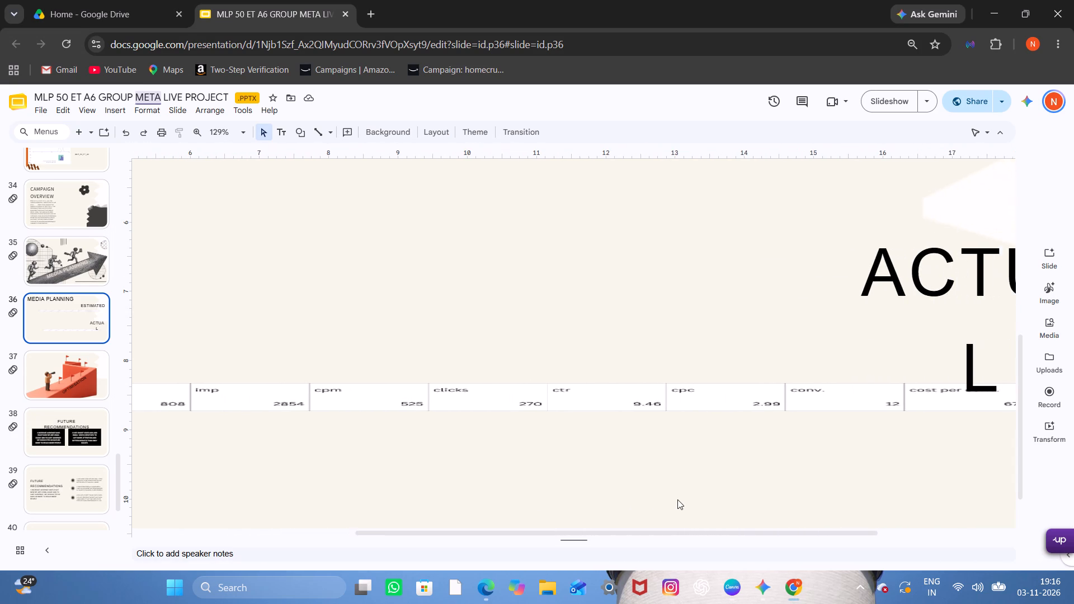
{"action": "scroll", "coordinate": [677, 499], "scroll_direction": "left", "scroll_amount": 1}
{"action": "left_click", "coordinate": [731, 516]}
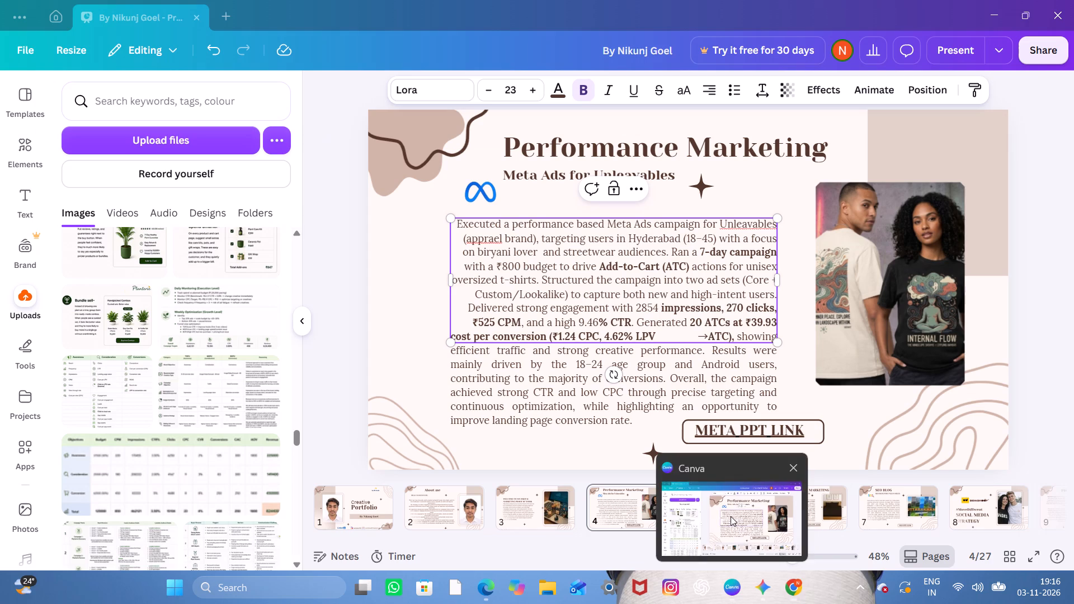
{"action": "key", "text": "BackSpace"}
{"action": "key", "text": "BackSpace"}
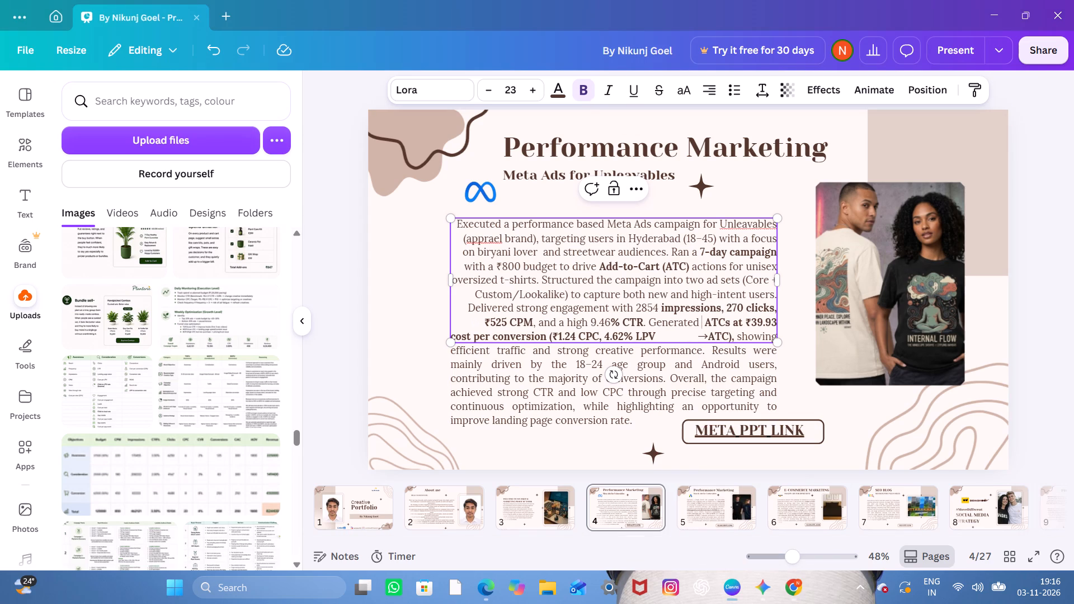
{"action": "type", "text": "12"}
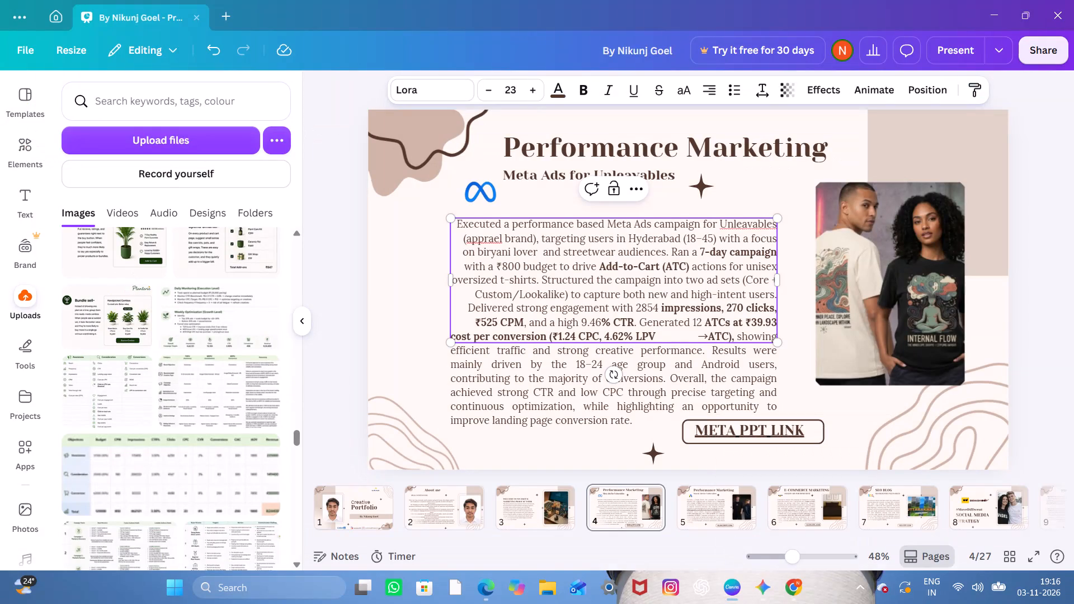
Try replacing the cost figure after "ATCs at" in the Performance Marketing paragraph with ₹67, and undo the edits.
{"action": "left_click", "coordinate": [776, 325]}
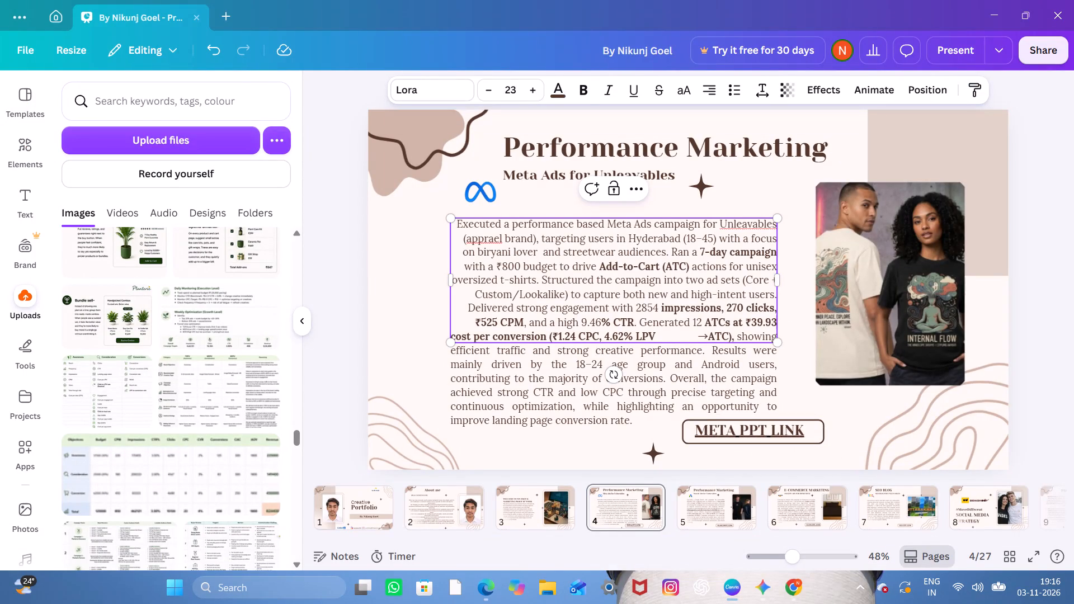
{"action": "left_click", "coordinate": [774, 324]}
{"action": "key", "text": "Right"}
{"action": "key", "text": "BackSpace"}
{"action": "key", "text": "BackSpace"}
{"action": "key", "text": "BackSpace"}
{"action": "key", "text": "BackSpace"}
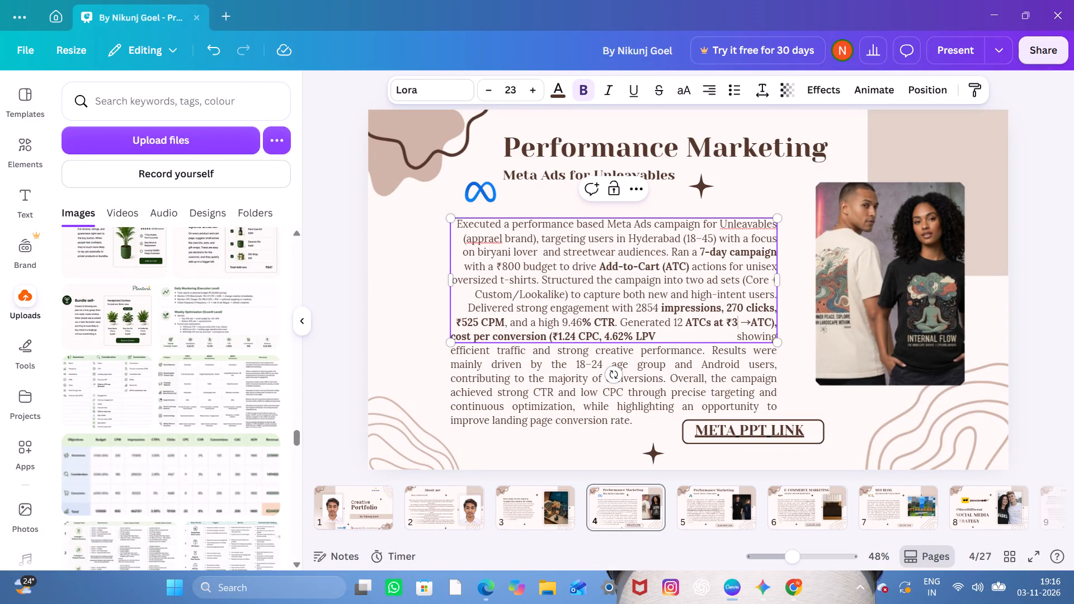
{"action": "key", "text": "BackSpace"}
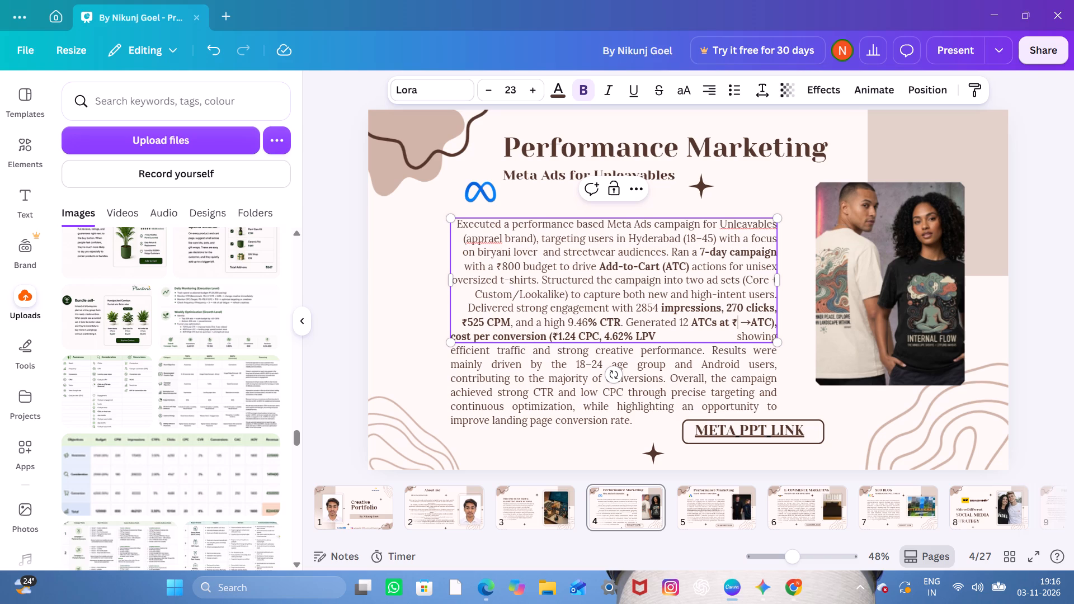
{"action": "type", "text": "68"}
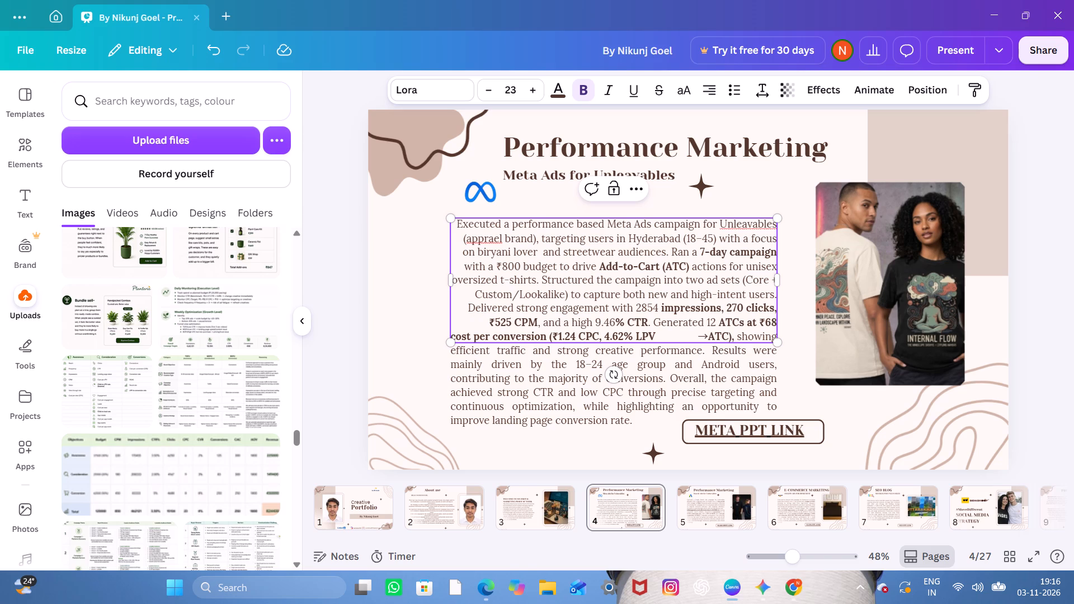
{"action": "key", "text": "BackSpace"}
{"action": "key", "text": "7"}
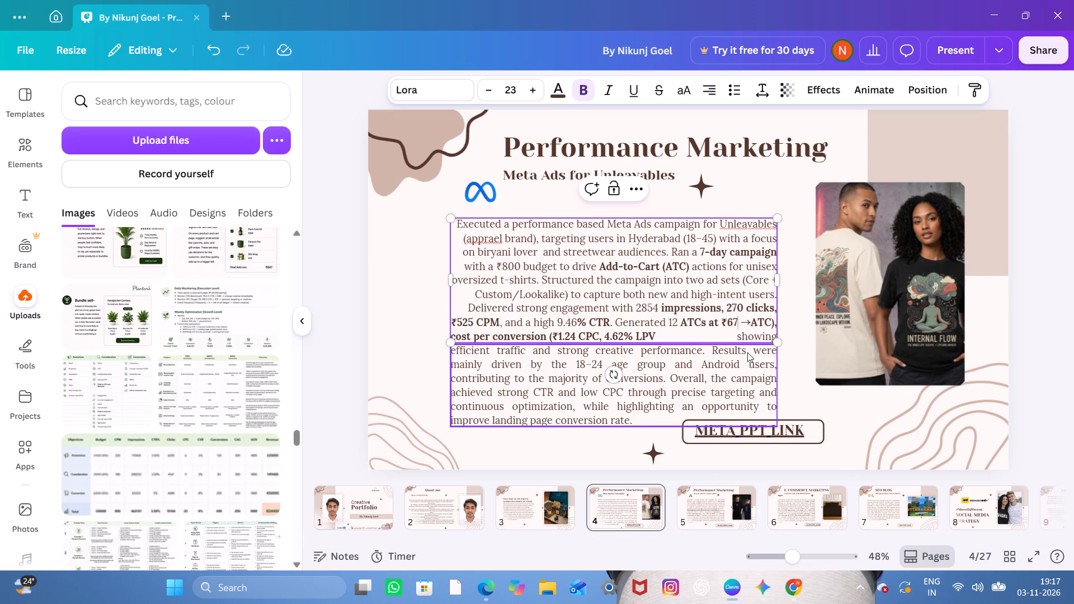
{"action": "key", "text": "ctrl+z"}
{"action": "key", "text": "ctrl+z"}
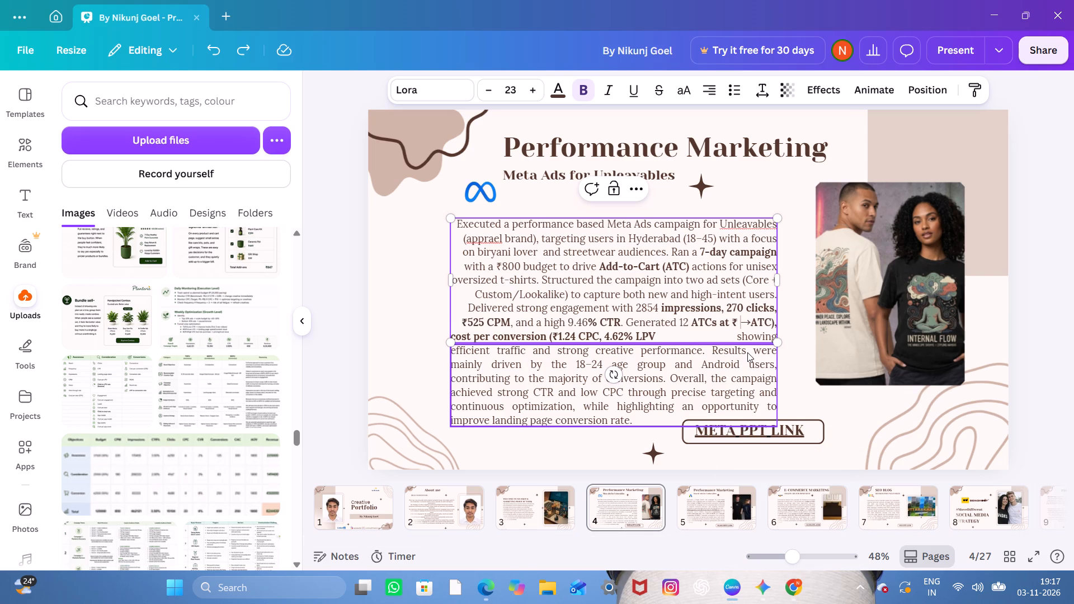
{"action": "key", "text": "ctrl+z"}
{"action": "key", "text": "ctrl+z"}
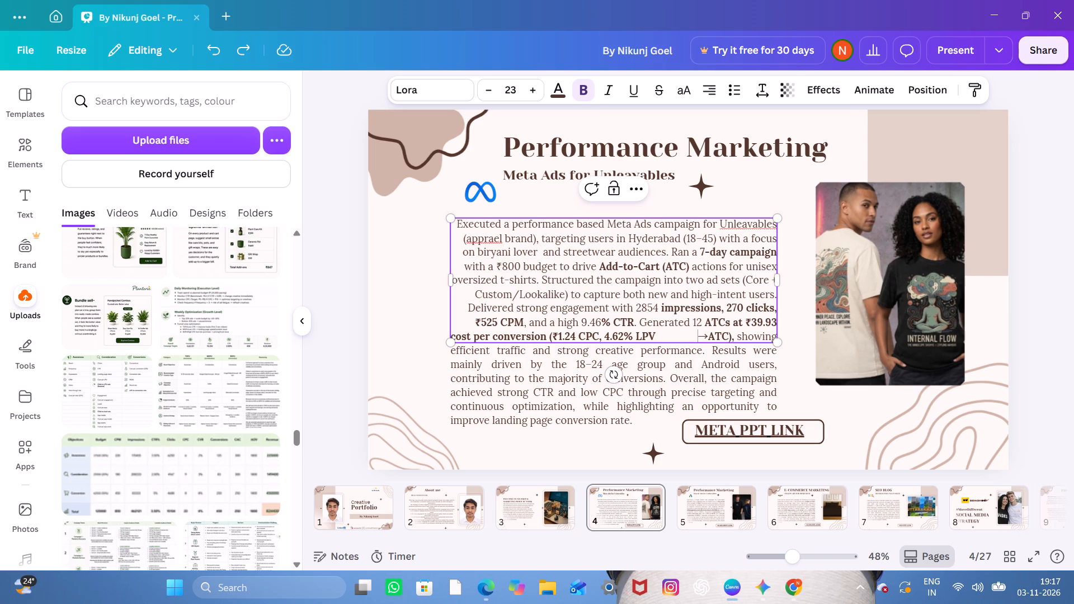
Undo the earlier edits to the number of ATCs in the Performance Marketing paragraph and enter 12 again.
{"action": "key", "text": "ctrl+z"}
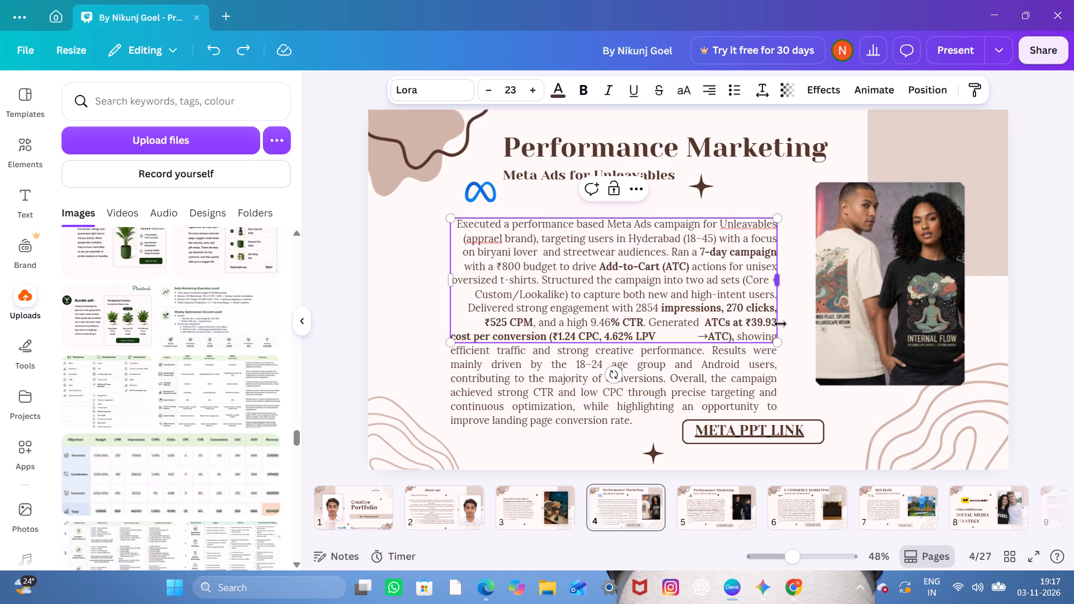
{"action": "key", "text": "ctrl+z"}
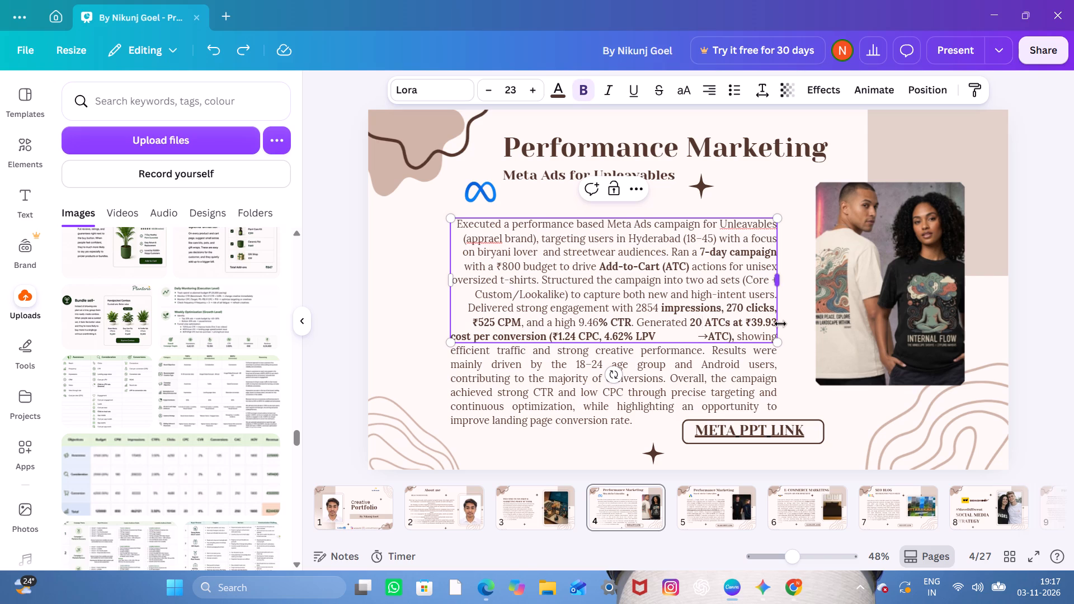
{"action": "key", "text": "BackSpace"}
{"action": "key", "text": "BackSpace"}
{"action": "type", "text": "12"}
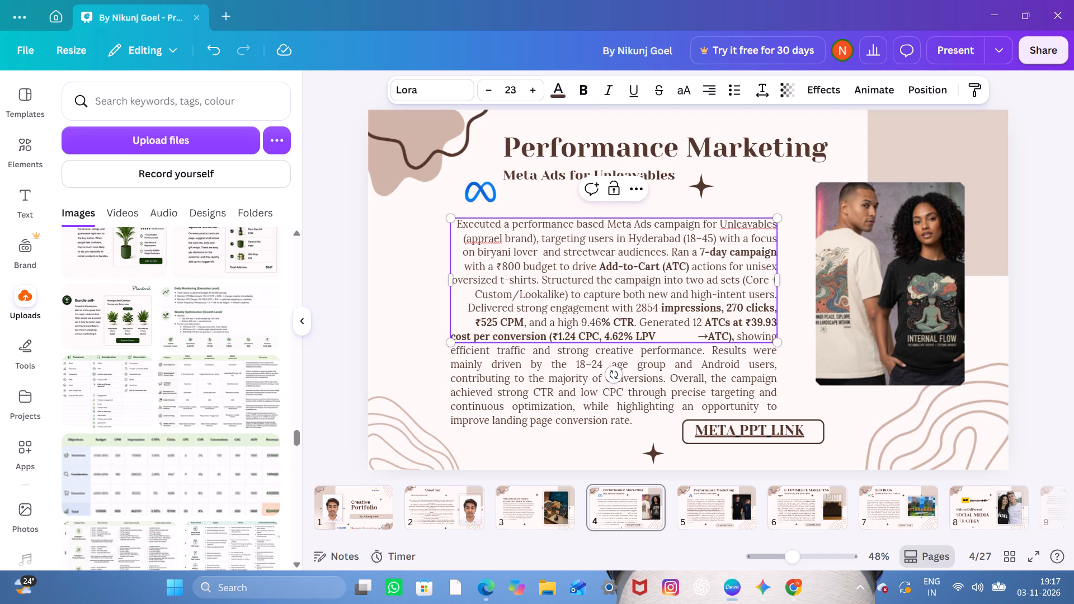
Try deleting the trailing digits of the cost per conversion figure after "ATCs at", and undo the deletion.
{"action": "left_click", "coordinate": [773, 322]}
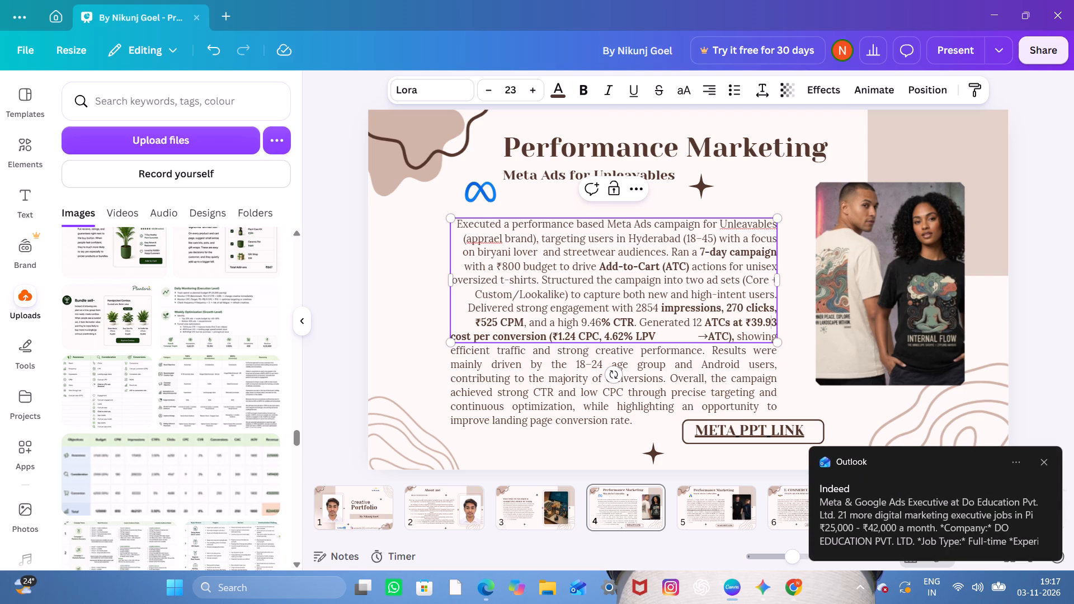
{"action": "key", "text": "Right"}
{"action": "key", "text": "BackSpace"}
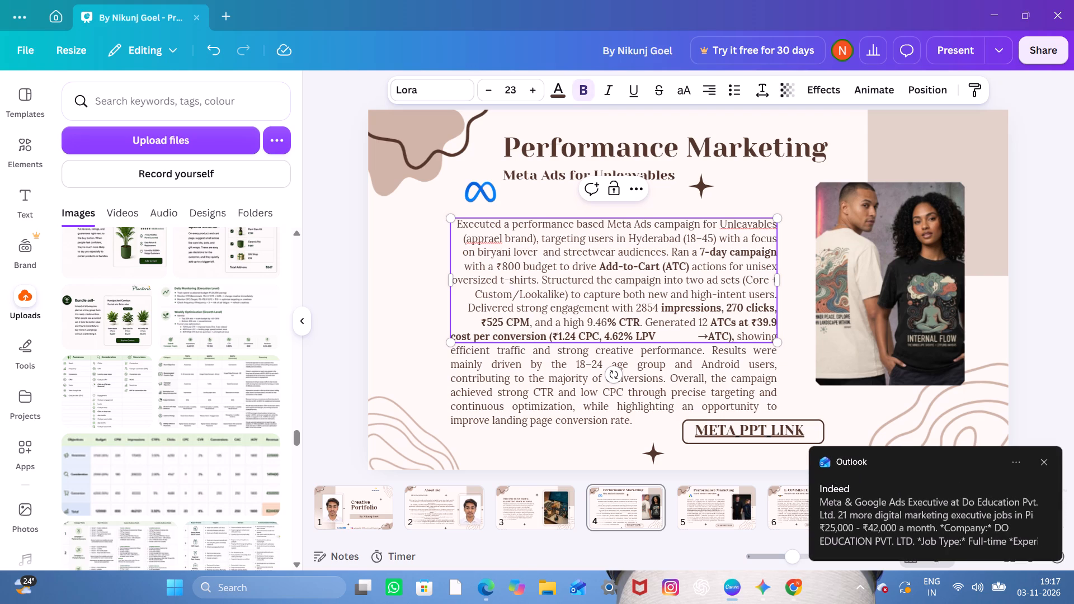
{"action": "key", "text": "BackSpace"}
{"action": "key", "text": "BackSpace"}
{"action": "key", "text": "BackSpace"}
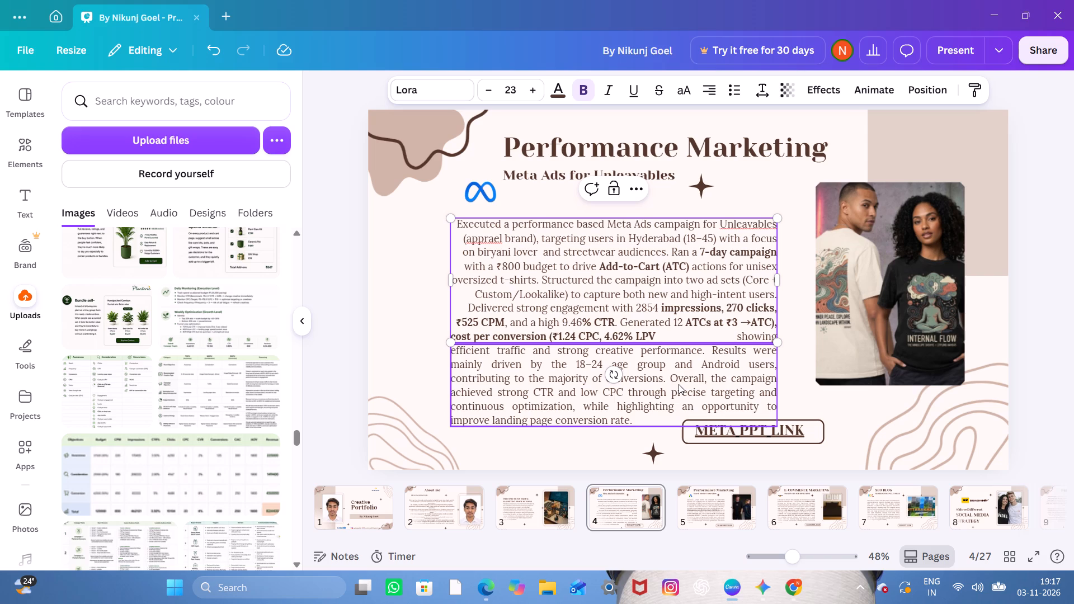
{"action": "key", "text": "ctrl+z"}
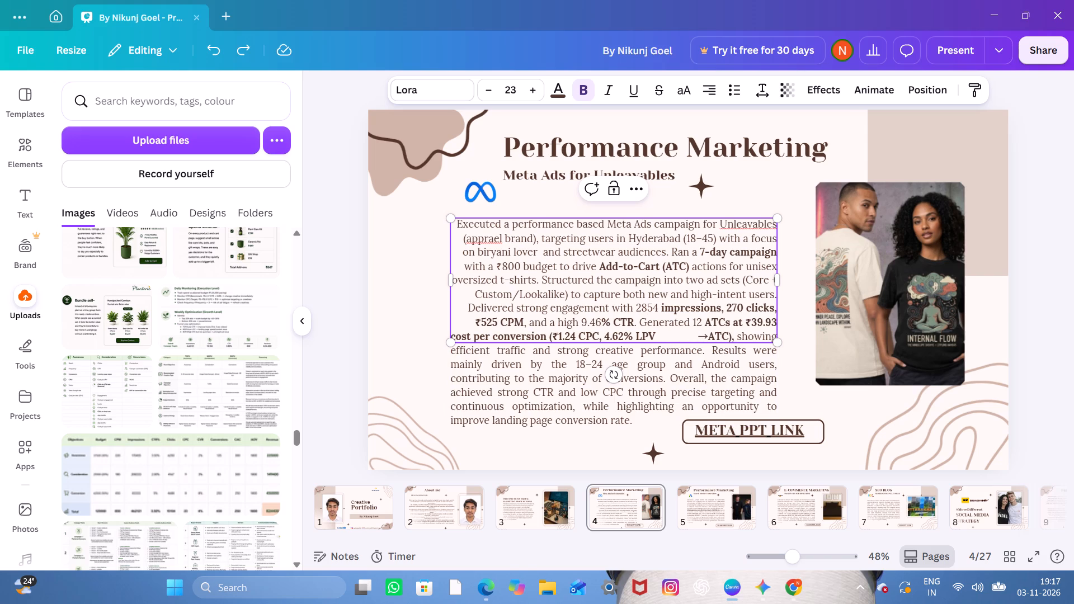
Delete the digit just before the decimal point in the cost per conversion figure after "ATCs at".
{"action": "left_click", "coordinate": [760, 319]}
{"action": "key", "text": "BackSpace"}
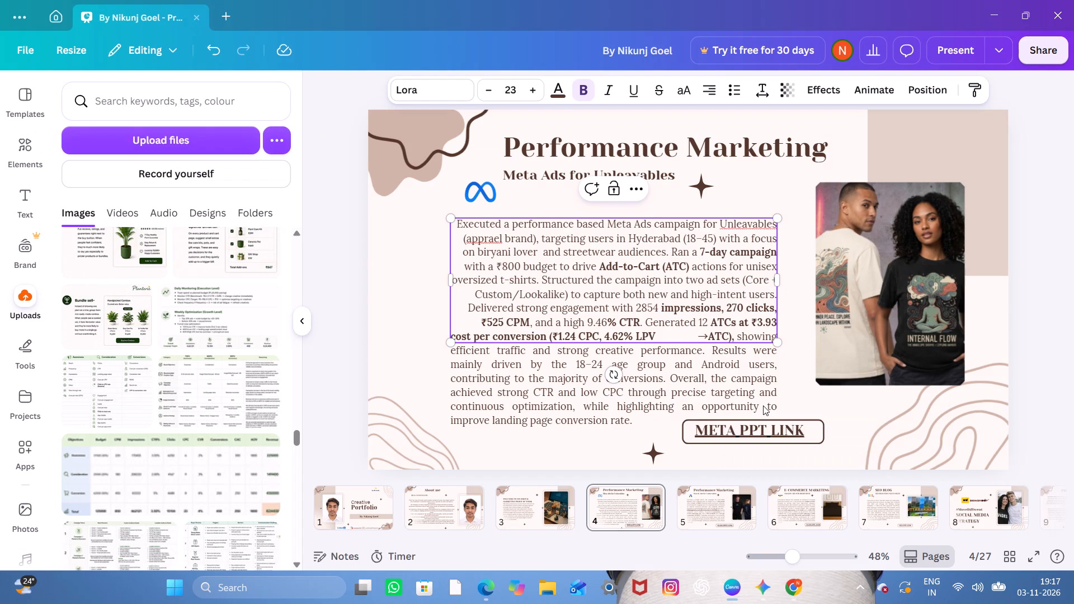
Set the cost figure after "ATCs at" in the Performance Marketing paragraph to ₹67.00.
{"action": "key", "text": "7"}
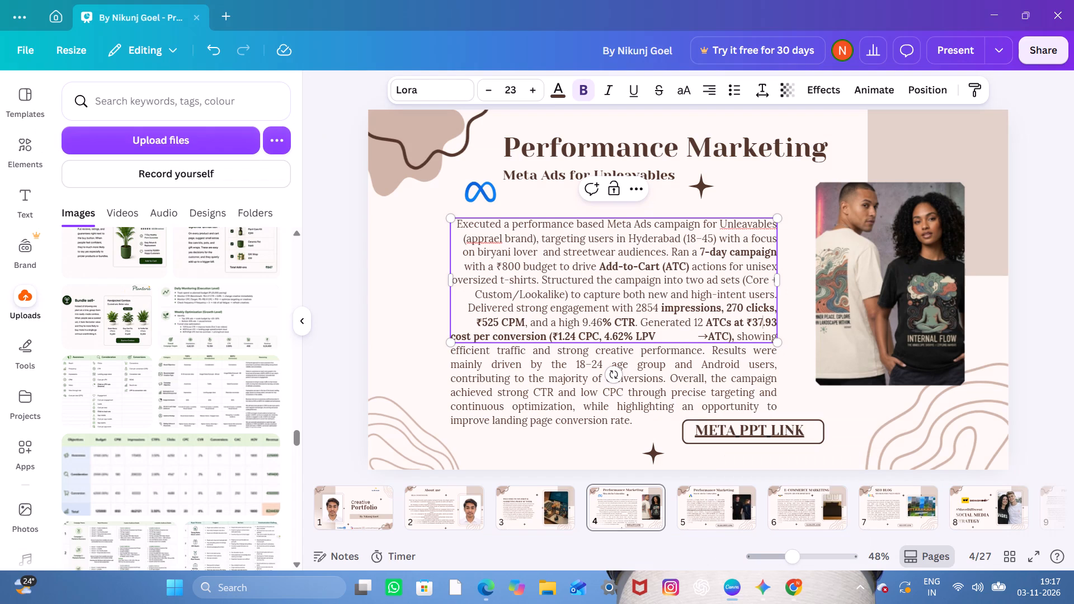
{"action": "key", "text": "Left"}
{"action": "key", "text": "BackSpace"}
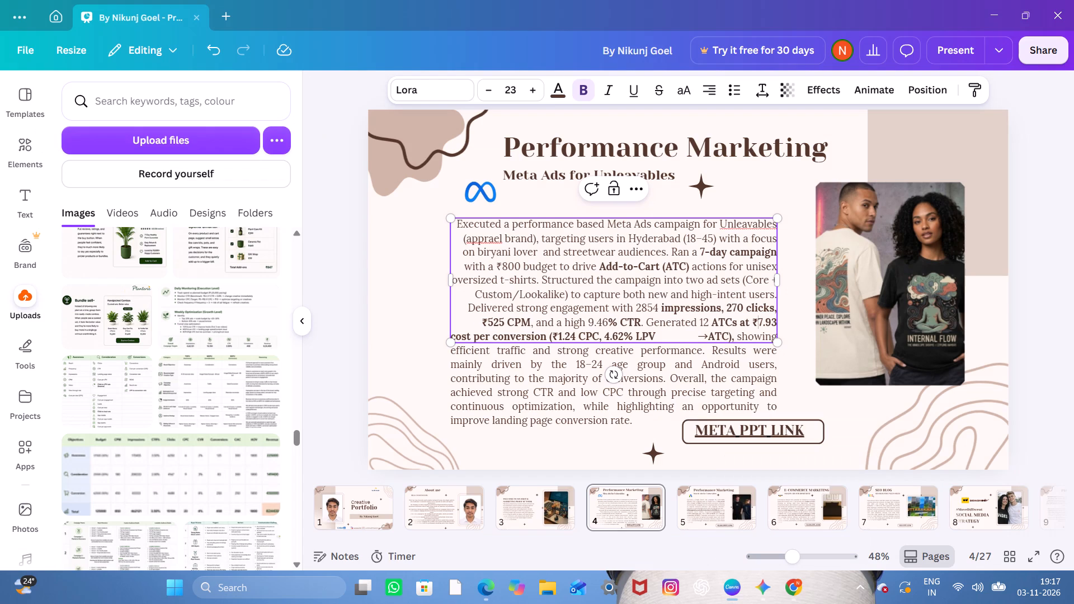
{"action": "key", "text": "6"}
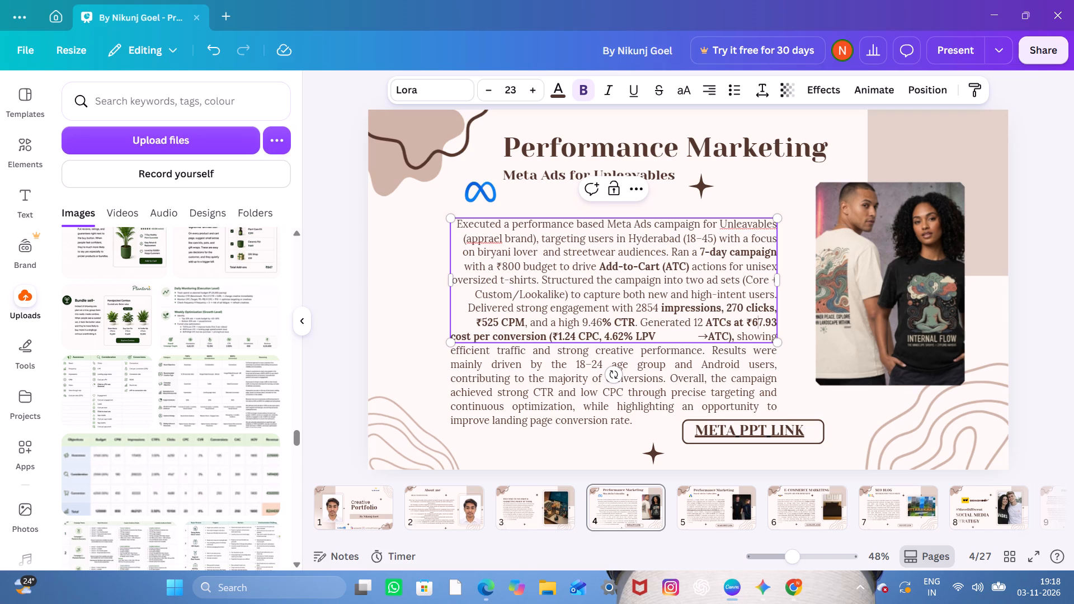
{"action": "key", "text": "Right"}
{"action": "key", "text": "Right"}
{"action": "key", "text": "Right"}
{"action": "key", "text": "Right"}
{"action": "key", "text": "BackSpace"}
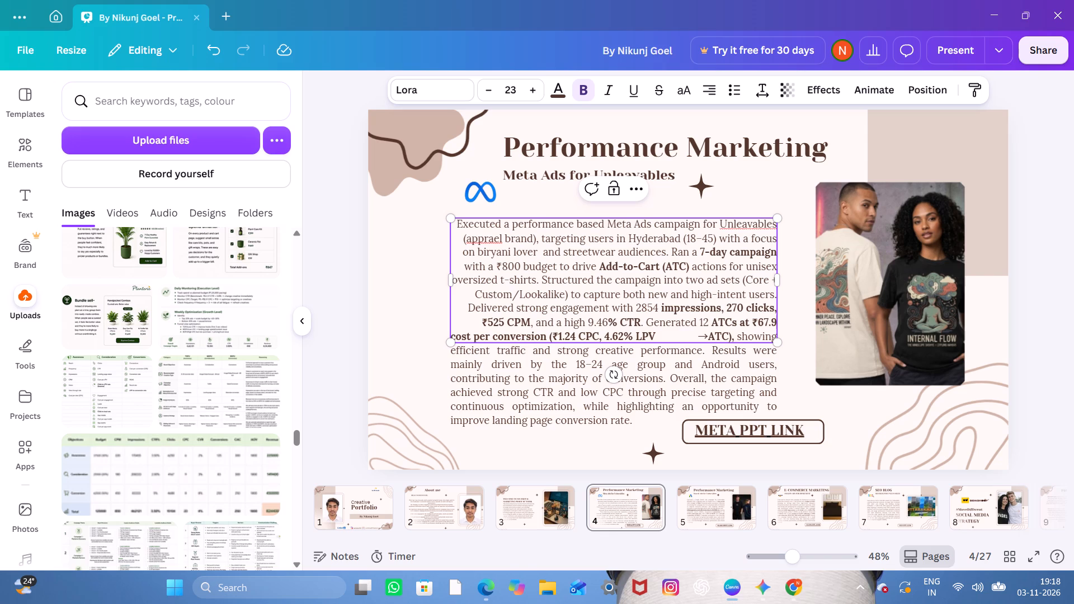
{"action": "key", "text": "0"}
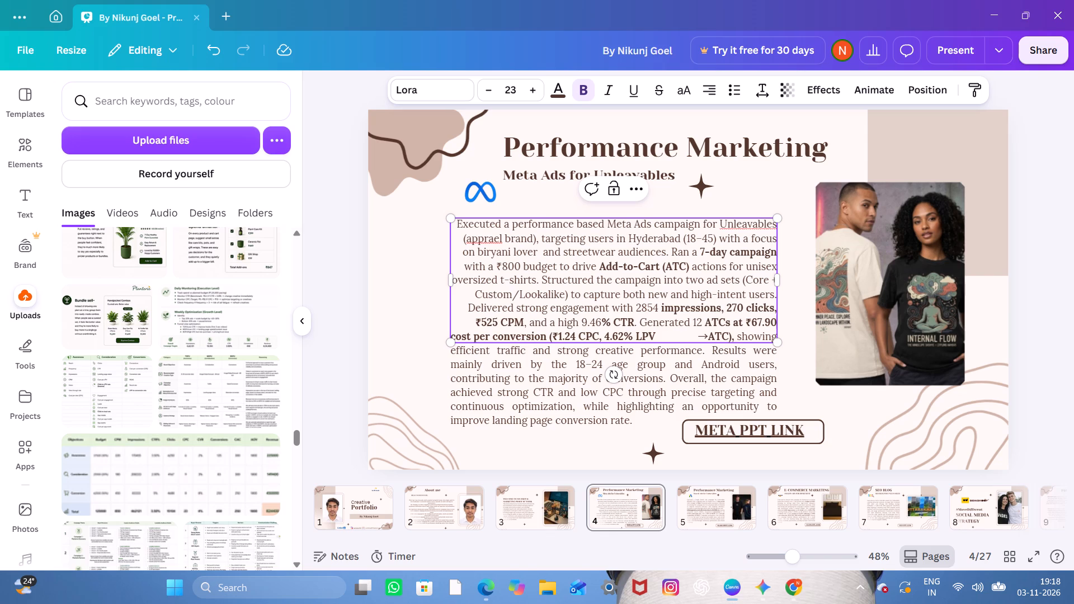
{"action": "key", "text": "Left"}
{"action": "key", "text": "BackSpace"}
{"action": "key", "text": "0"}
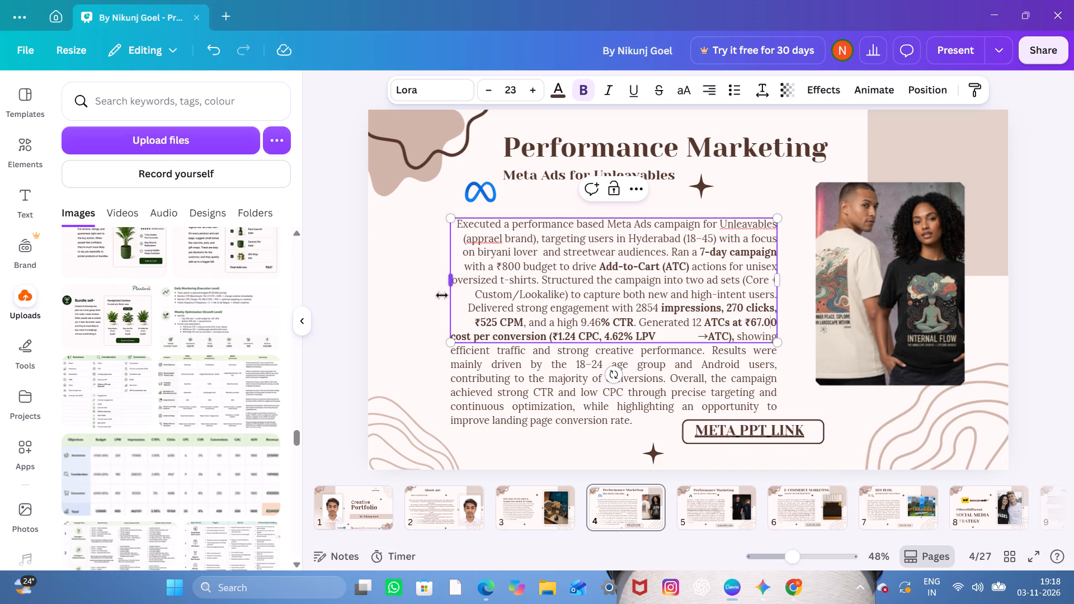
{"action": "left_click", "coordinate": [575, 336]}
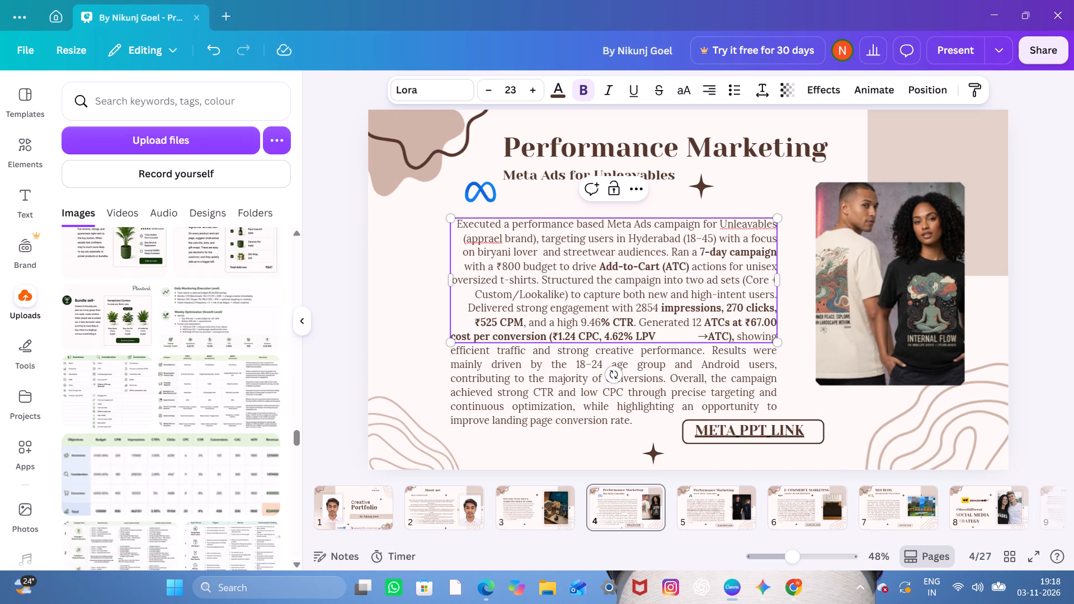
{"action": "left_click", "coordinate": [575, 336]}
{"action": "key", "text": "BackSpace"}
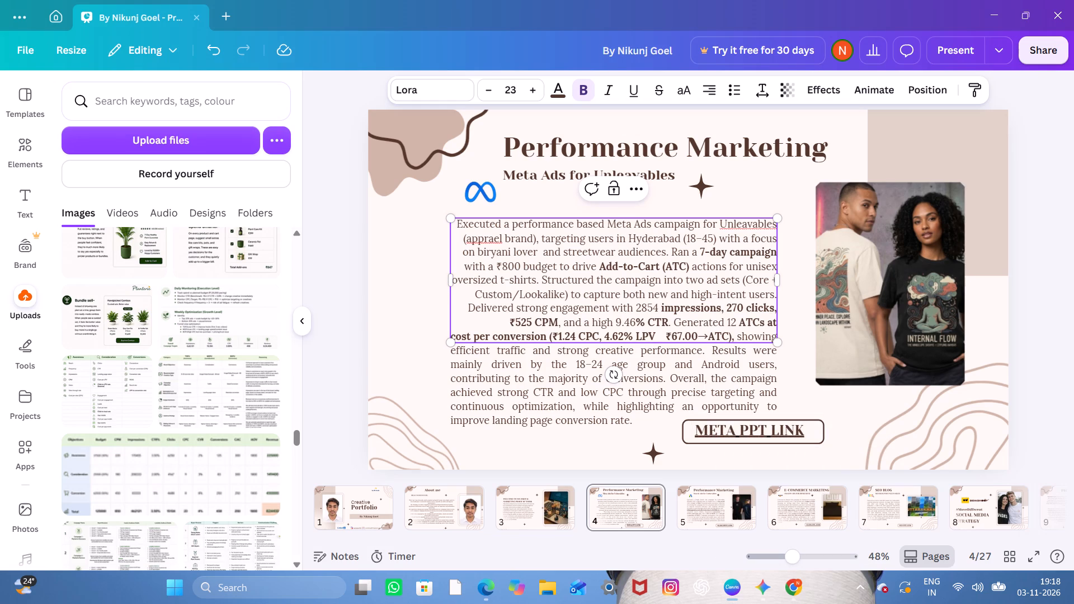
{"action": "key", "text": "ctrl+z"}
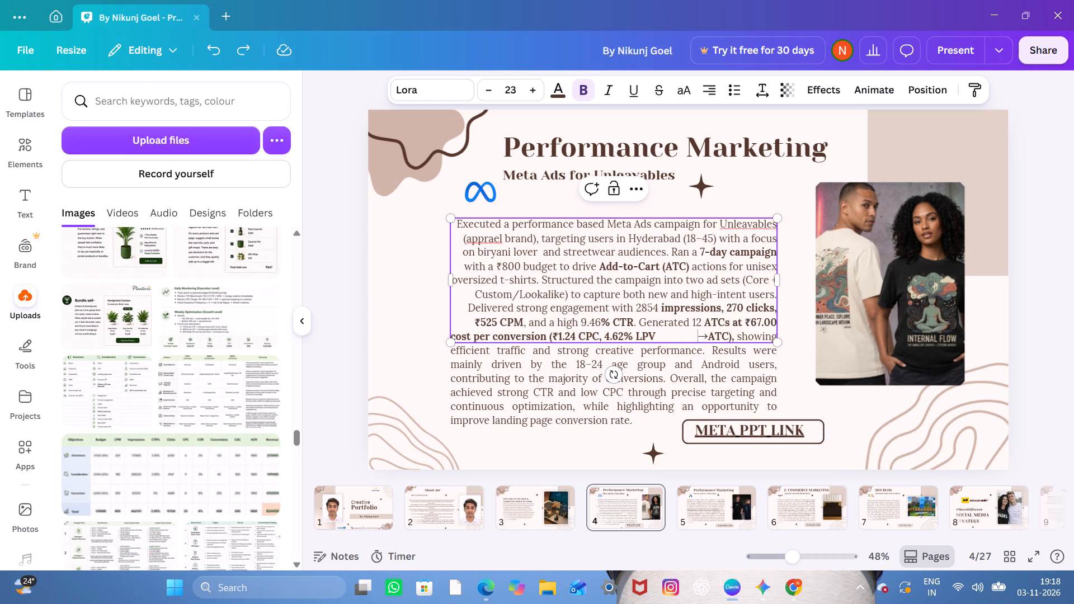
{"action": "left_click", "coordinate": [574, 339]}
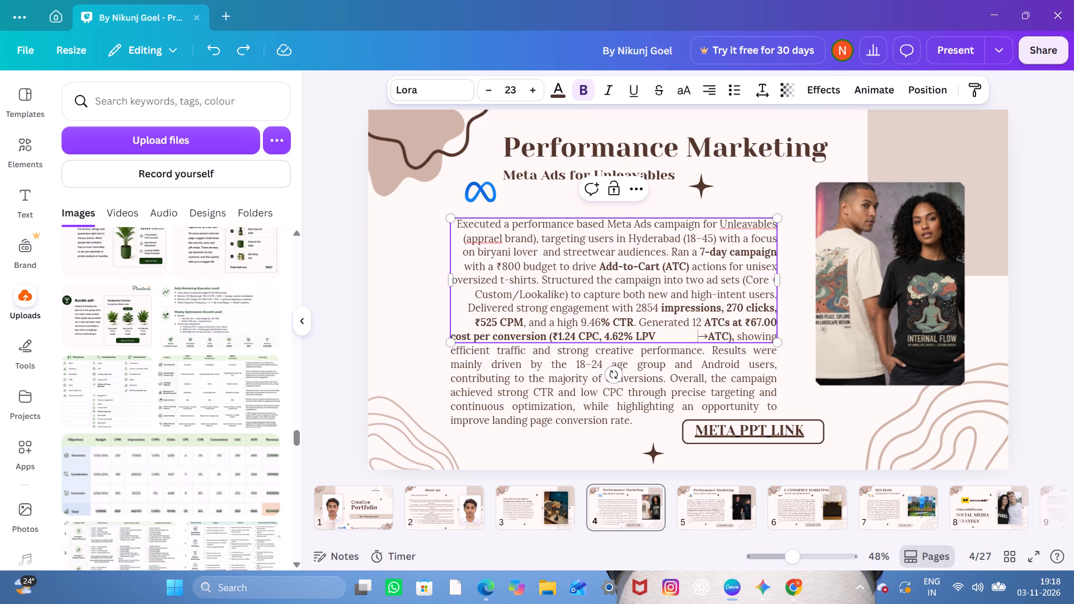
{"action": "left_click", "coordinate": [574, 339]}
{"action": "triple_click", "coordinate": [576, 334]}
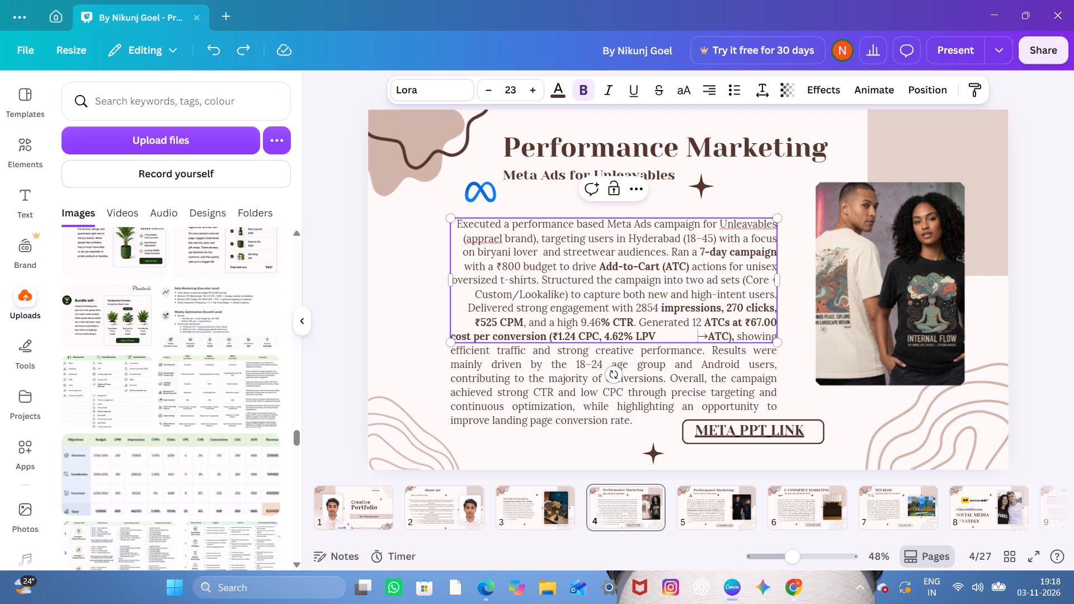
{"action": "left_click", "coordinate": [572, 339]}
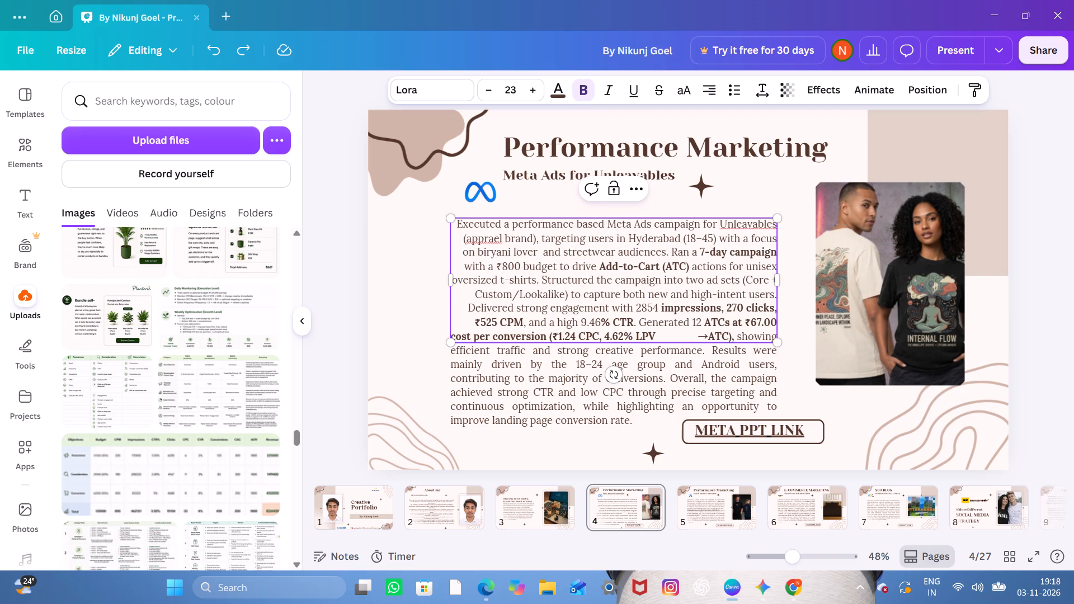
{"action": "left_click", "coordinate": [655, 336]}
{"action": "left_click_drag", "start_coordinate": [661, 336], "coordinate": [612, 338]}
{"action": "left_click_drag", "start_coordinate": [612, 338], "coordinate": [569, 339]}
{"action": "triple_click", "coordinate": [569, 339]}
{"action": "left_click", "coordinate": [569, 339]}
Delete "at ₹67.00" and the spacing after "12 ATCs" in the main campaign paragraph.
{"action": "key", "text": "BackSpace"}
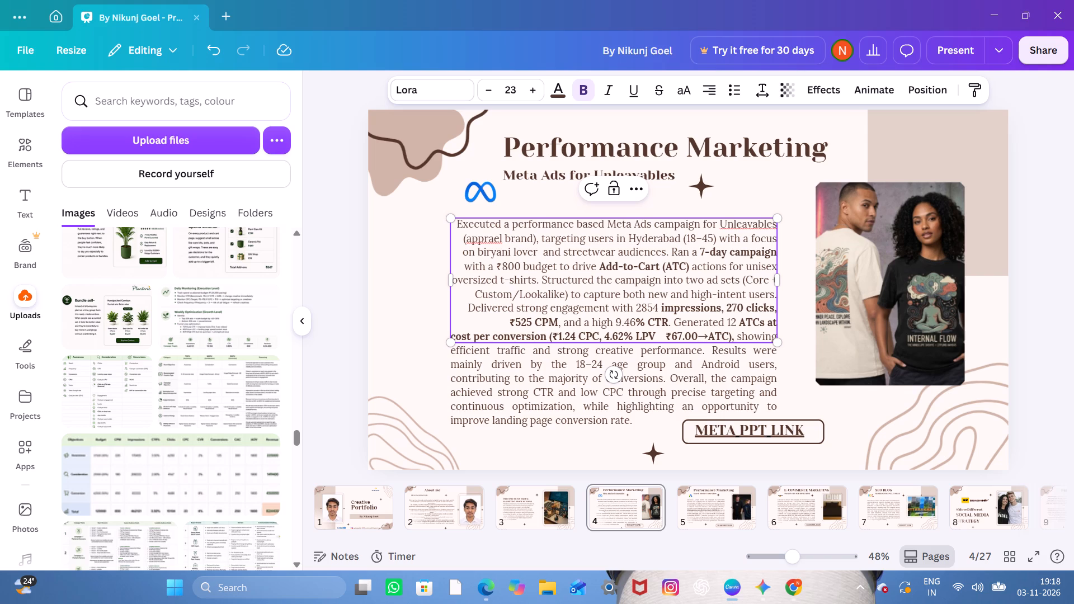
{"action": "key", "text": "BackSpace"}
{"action": "key", "text": "BackSpace"}
{"action": "key", "text": "BackSpace"}
{"action": "key", "text": "BackSpace"}
{"action": "key", "text": "BackSpace"}
{"action": "key", "text": "BackSpace"}
{"action": "key", "text": "BackSpace"}
{"action": "key", "text": "BackSpace"}
{"action": "key", "text": "BackSpace"}
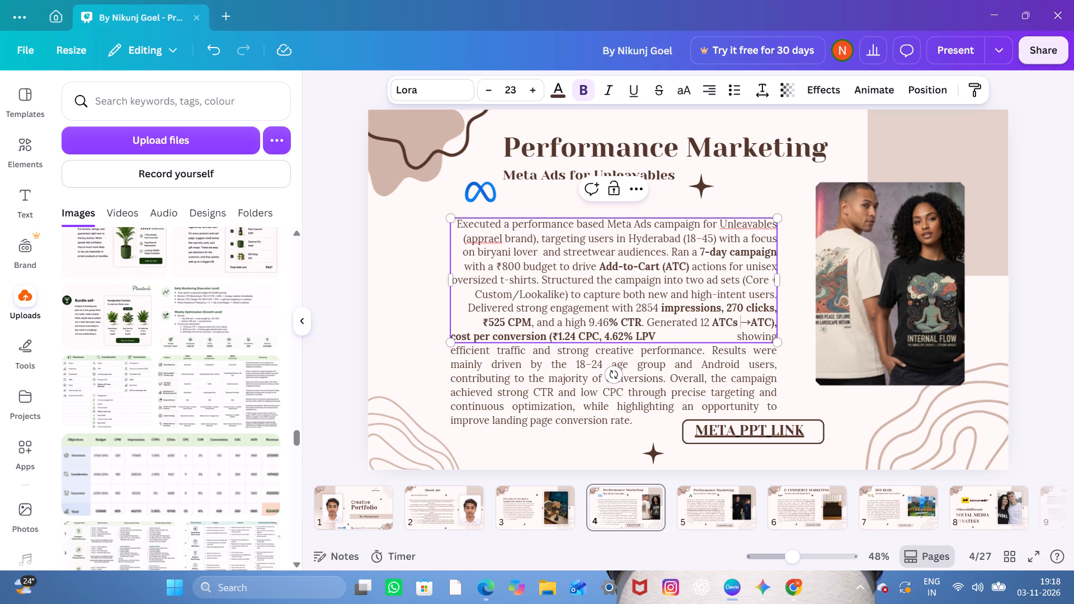
Delete the leftover "→ATC)" after "12 ATCs" in the main campaign paragraph, keeping the comma before "showing".
{"action": "key", "text": "Right"}
{"action": "key", "text": "Right"}
{"action": "key", "text": "Right"}
{"action": "key", "text": "Right"}
{"action": "key", "text": "Right"}
{"action": "key", "text": "BackSpace"}
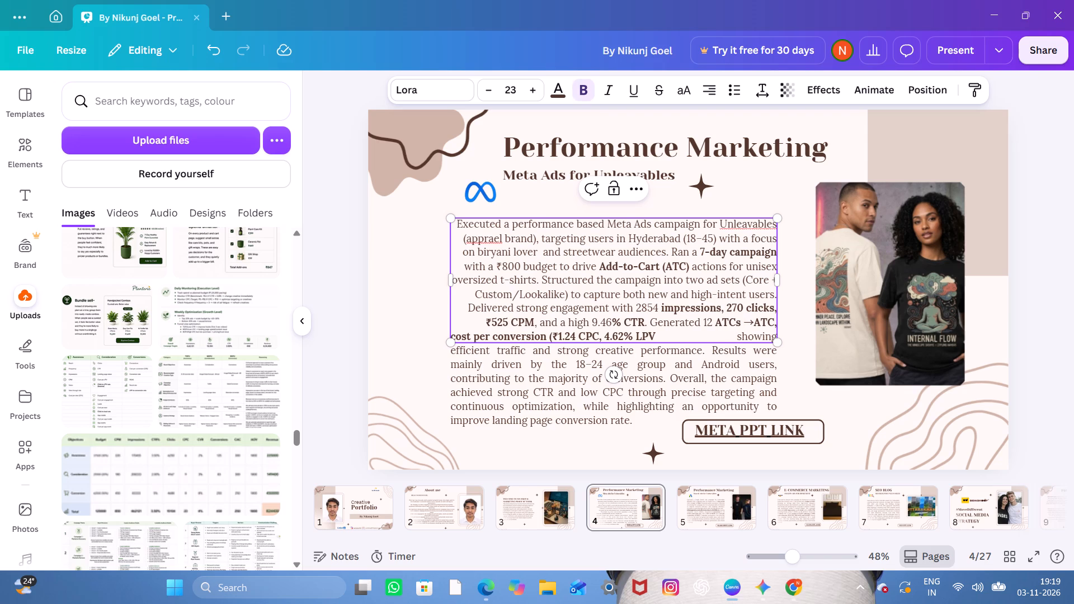
{"action": "key", "text": "BackSpace"}
{"action": "key", "text": "BackSpace"}
{"action": "key", "text": "BackSpace"}
{"action": "key", "text": "BackSpace"}
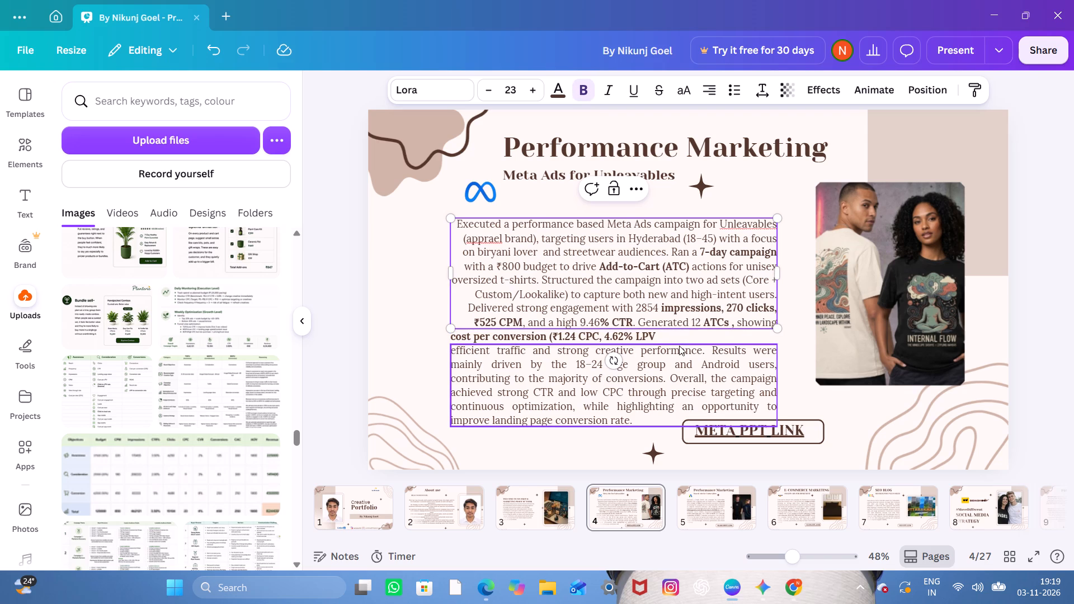
Insert "67 rs" before "cost per conversion" in the bold line beneath the main Meta Ads campaign paragraph.
{"action": "left_click", "coordinate": [623, 334]}
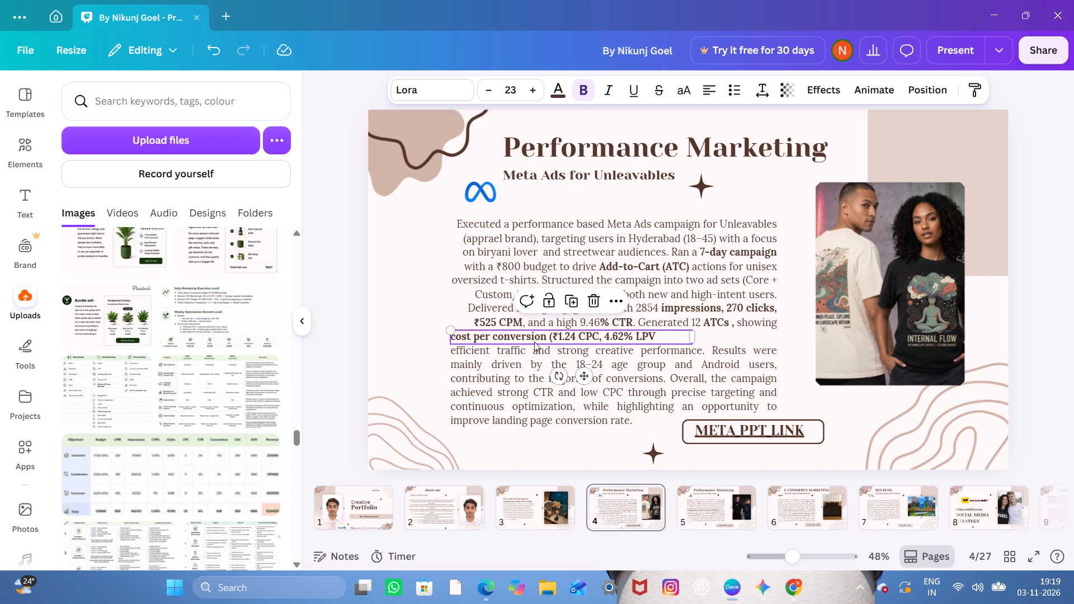
{"action": "double_click", "coordinate": [548, 332]}
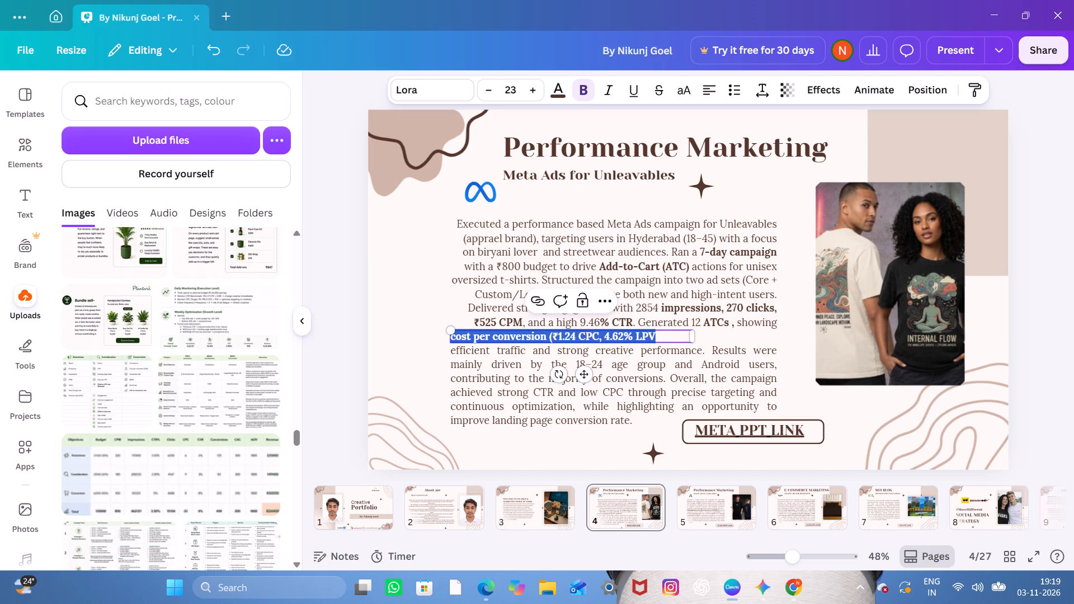
{"action": "left_click", "coordinate": [548, 334]}
{"action": "key", "text": "Left"}
{"action": "key", "text": "Left"}
{"action": "key", "text": "Left"}
{"action": "key", "text": "Left"}
{"action": "key", "text": "Left"}
{"action": "key", "text": "Left"}
{"action": "key", "text": "Left"}
{"action": "key", "text": "Left"}
{"action": "key", "text": "Left"}
{"action": "key", "text": "Left"}
{"action": "key", "text": "Left"}
{"action": "key", "text": "Left"}
{"action": "key", "text": "Left"}
{"action": "key", "text": "Left"}
{"action": "key", "text": "Left"}
{"action": "key", "text": "Left"}
{"action": "key", "text": "Left"}
{"action": "key", "text": "Left"}
{"action": "key", "text": "Left"}
{"action": "key", "text": "Left"}
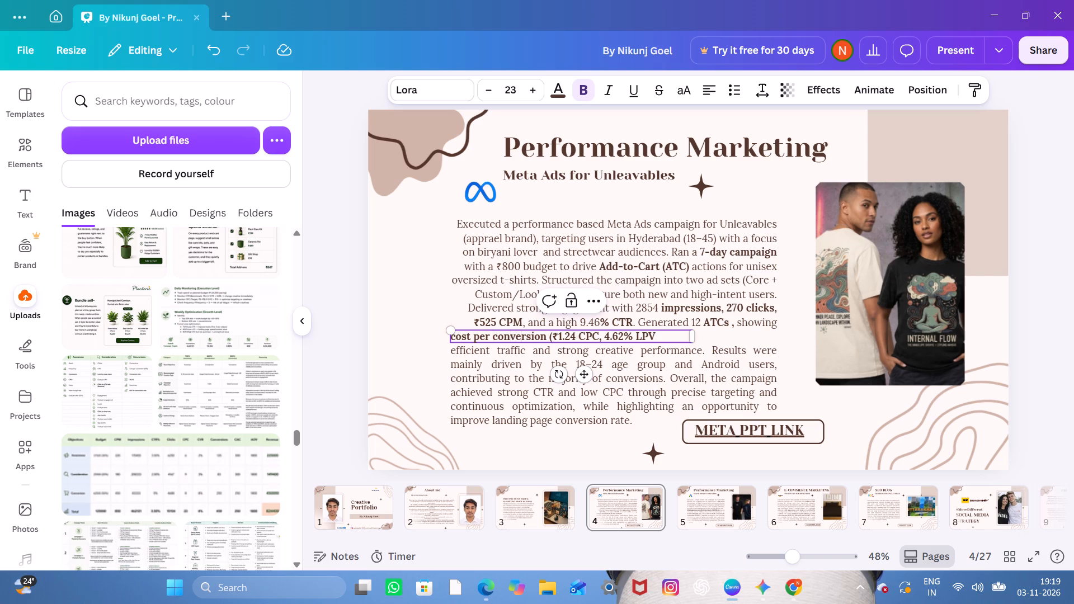
{"action": "key", "text": "Right"}
{"action": "key", "text": "Left"}
{"action": "type", "text": "67"}
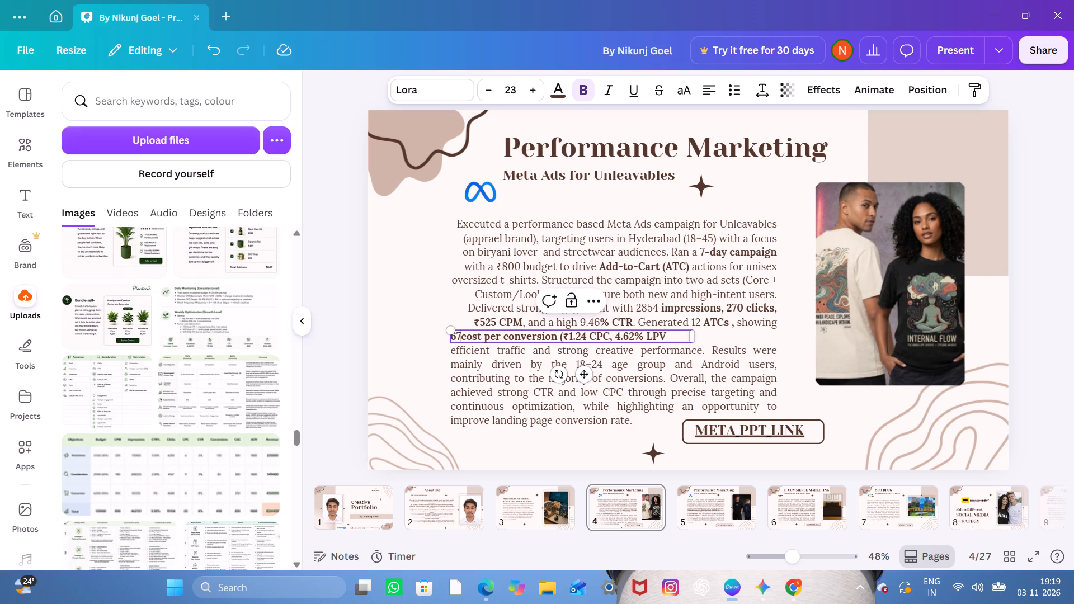
{"action": "key", "text": "space"}
{"action": "type", "text": "rs"}
{"action": "key", "text": "space"}
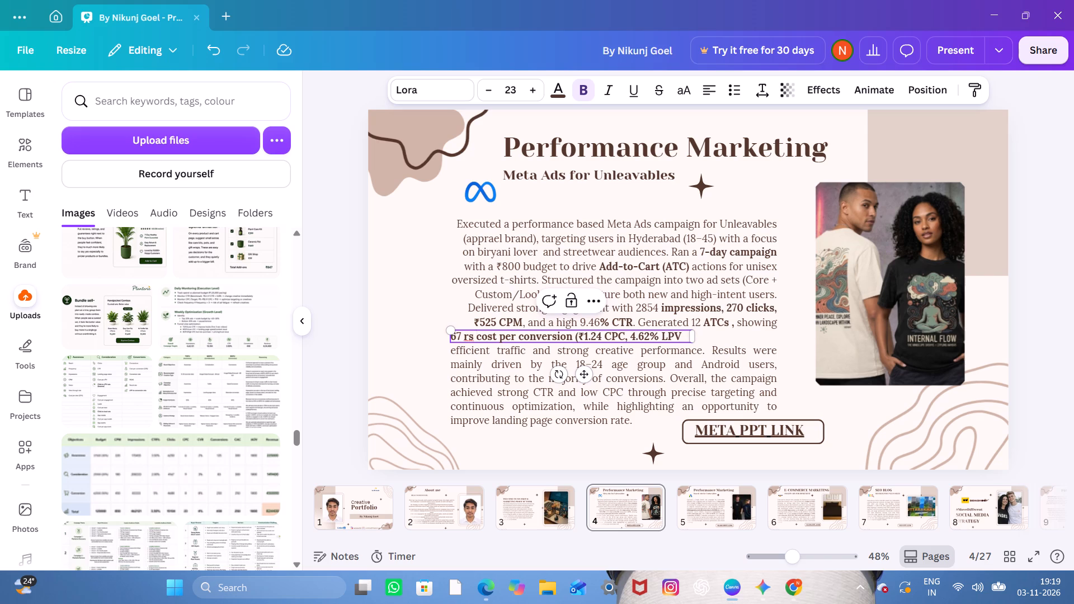
Set the CPC figure in the bold cost per conversion line to ₹2.99.
{"action": "left_click", "coordinate": [604, 336]}
{"action": "key", "text": "BackSpace"}
{"action": "key", "text": "BackSpace"}
{"action": "key", "text": "BackSpace"}
{"action": "key", "text": "BackSpace"}
{"action": "key", "text": "BackSpace"}
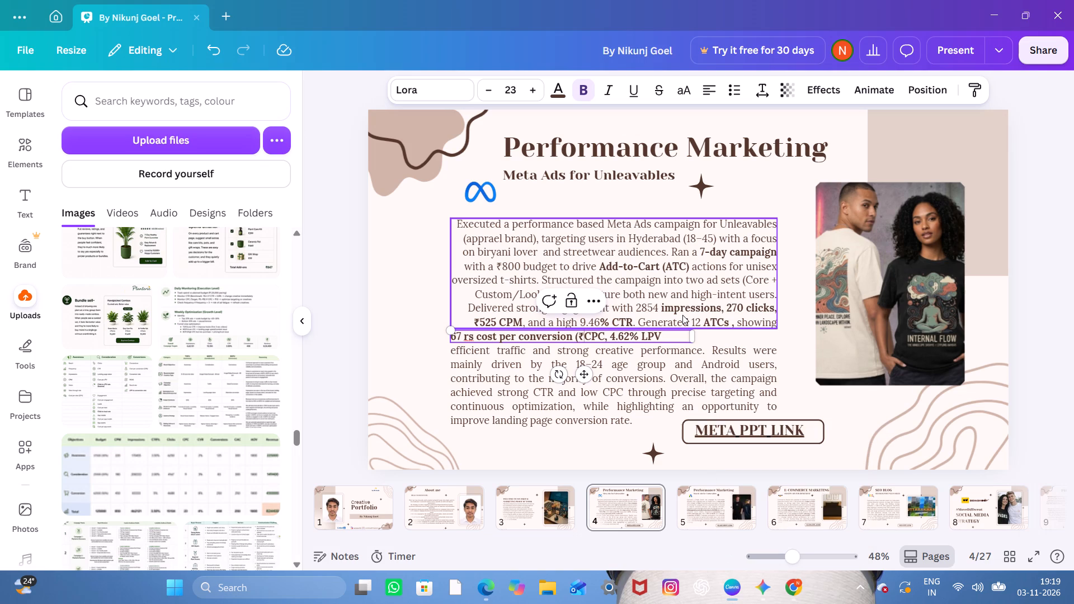
{"action": "type", "text": "2."}
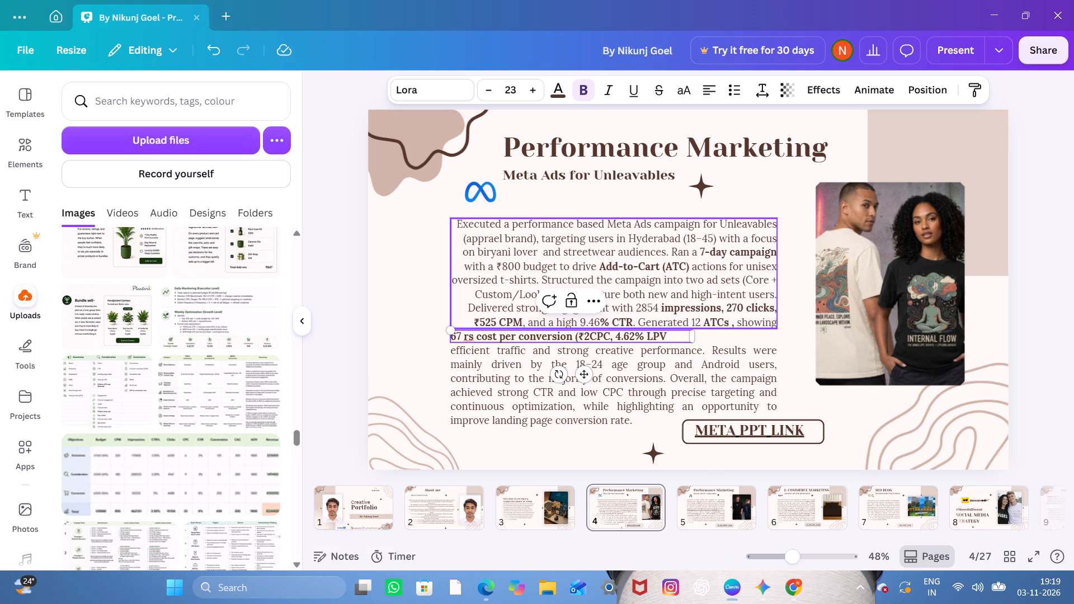
{"action": "type", "text": "99"}
{"action": "key", "text": "space"}
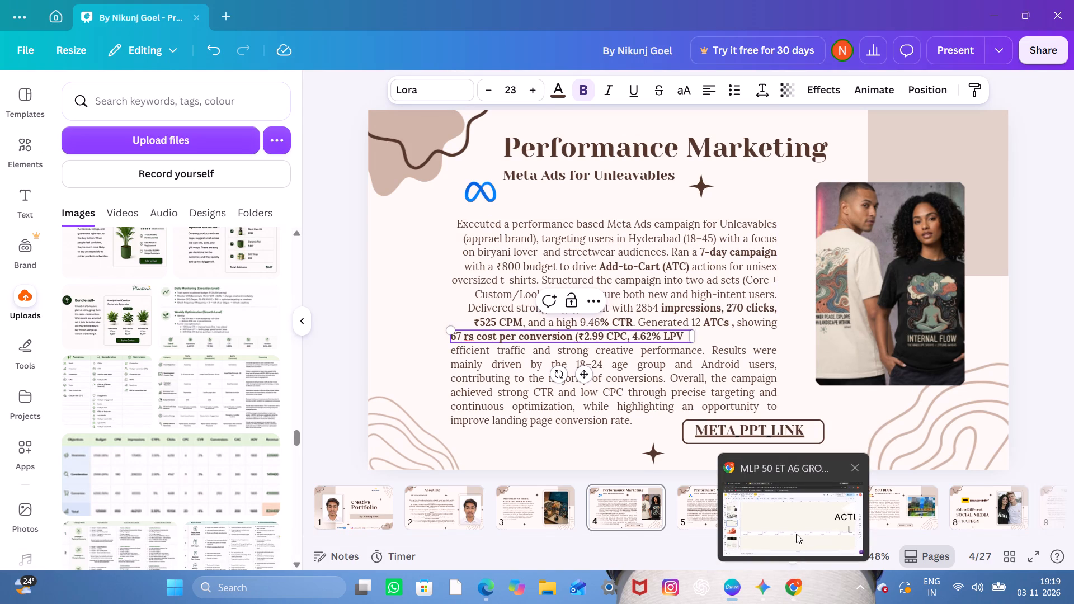
Check the actual and estimated campaign figures on the Media Planning slide of the META live project presentation in Google Slides.
{"action": "left_click", "coordinate": [796, 534]}
{"action": "scroll", "coordinate": [799, 479], "scroll_direction": "down", "scroll_amount": 1}
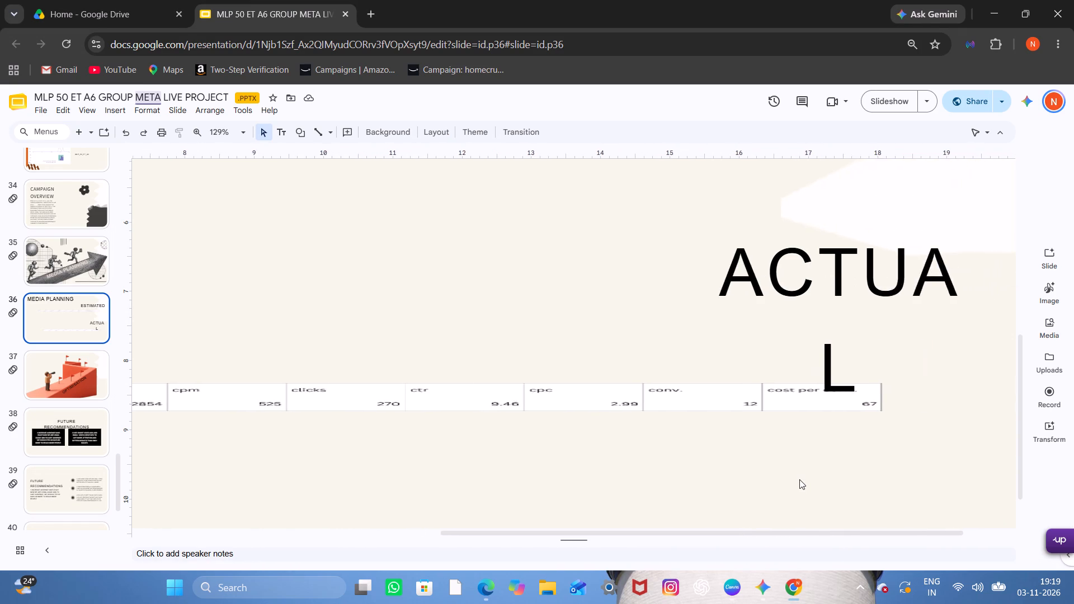
{"action": "scroll", "coordinate": [799, 479], "scroll_direction": "down", "scroll_amount": 1}
{"action": "scroll", "coordinate": [799, 479], "scroll_direction": "left", "scroll_amount": 2}
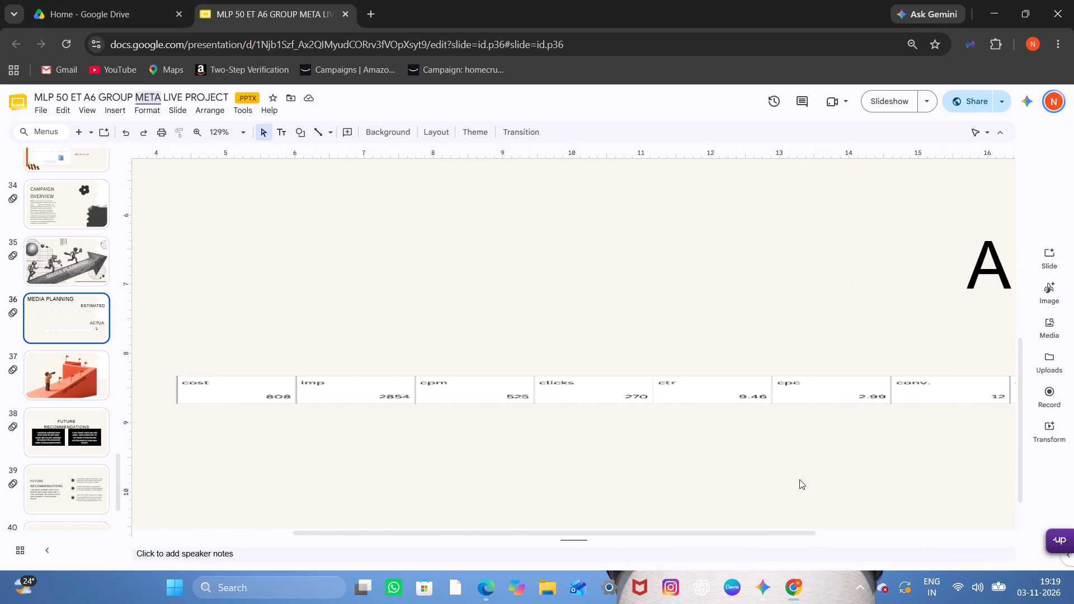
{"action": "scroll", "coordinate": [799, 479], "scroll_direction": "left", "scroll_amount": 2}
{"action": "scroll", "coordinate": [799, 479], "scroll_direction": "up", "scroll_amount": 2}
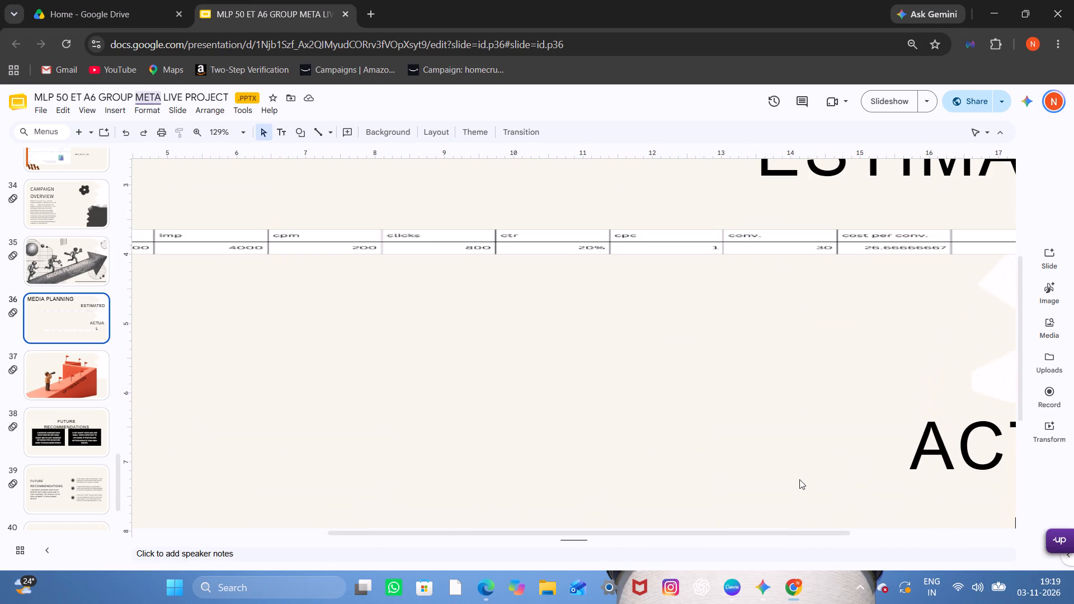
{"action": "scroll", "coordinate": [799, 479], "scroll_direction": "up", "scroll_amount": 1}
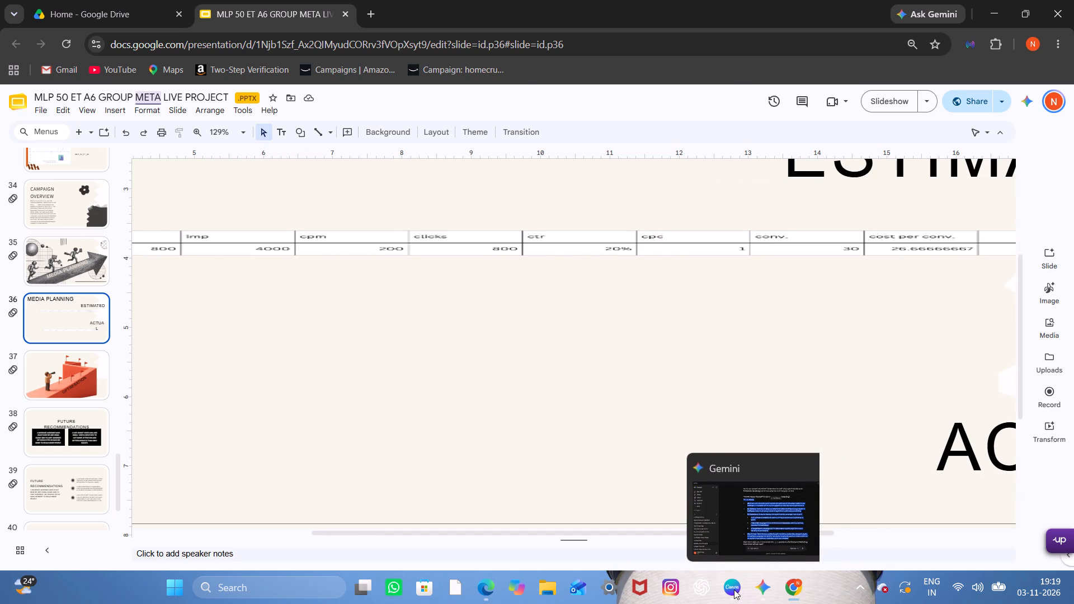
Back in Canva, replace "4.62% LPV" at the end of the cost per conversion line with a period.
{"action": "left_click", "coordinate": [744, 524]}
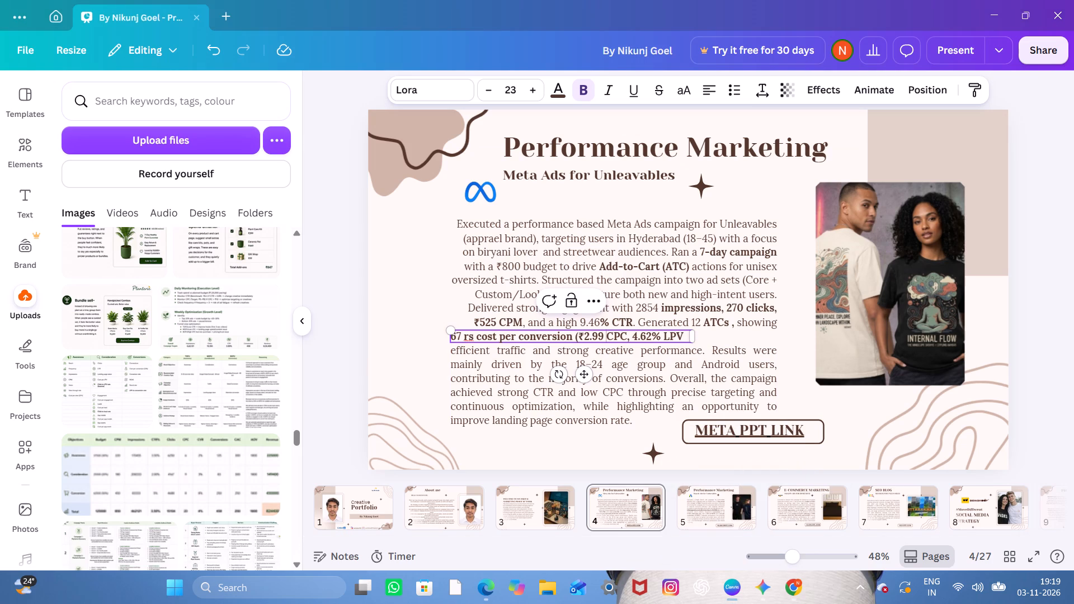
{"action": "key", "text": "Right"}
{"action": "key", "text": "Right"}
{"action": "key", "text": "Right"}
{"action": "key", "text": "Right"}
{"action": "key", "text": "Right"}
{"action": "key", "text": "Right"}
{"action": "key", "text": "Right"}
{"action": "key", "text": "Right"}
{"action": "key", "text": "Right"}
{"action": "key", "text": "Right"}
{"action": "key", "text": "Right"}
{"action": "key", "text": "Right"}
{"action": "key", "text": "Right"}
{"action": "key", "text": "Right"}
{"action": "key", "text": "Right"}
{"action": "key", "text": "BackSpace"}
{"action": "key", "text": "BackSpace"}
{"action": "key", "text": "BackSpace"}
{"action": "key", "text": "BackSpace"}
{"action": "key", "text": "BackSpace"}
{"action": "key", "text": "BackSpace"}
{"action": "key", "text": "BackSpace"}
{"action": "key", "text": "BackSpace"}
{"action": "key", "text": "BackSpace"}
{"action": "key", "text": "period"}
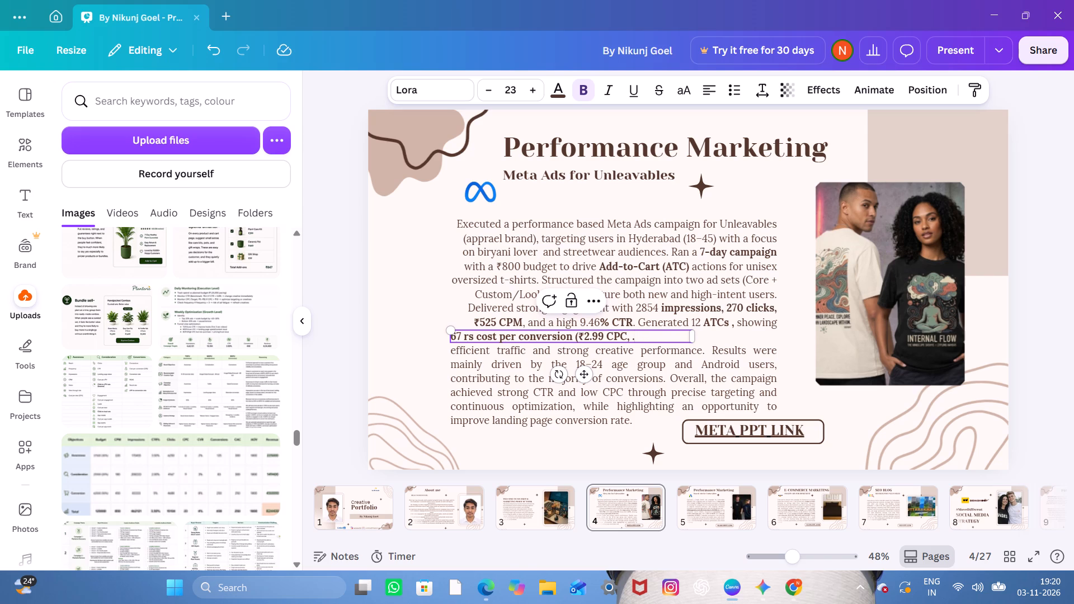
{"action": "left_click", "coordinate": [425, 358]}
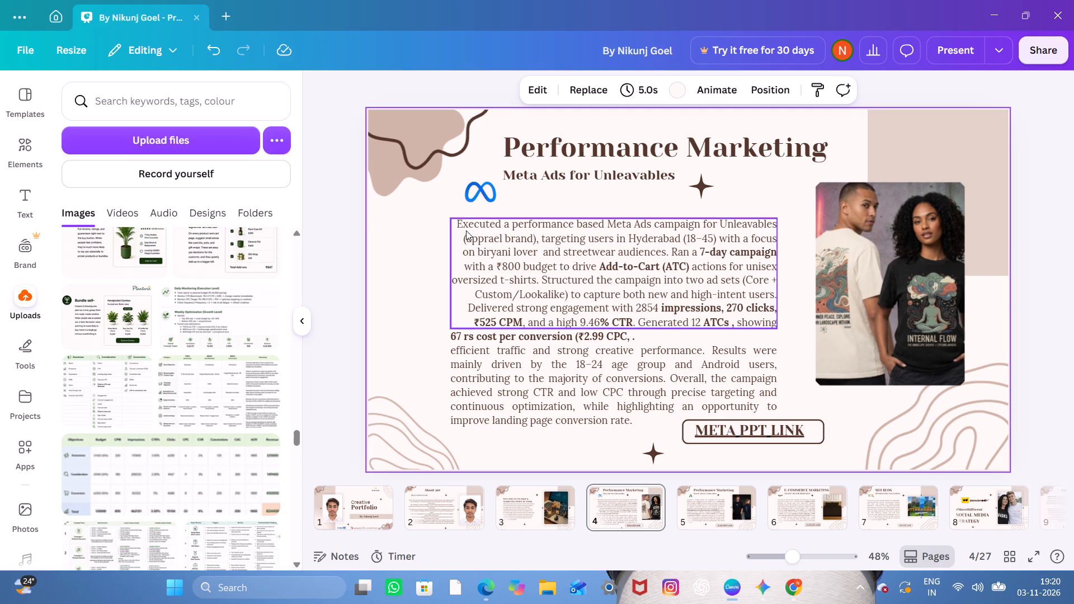
Nudge the main Meta Ads campaign paragraph slightly upward, away from the cost per conversion line.
{"action": "left_click_drag", "start_coordinate": [459, 224], "coordinate": [460, 222]}
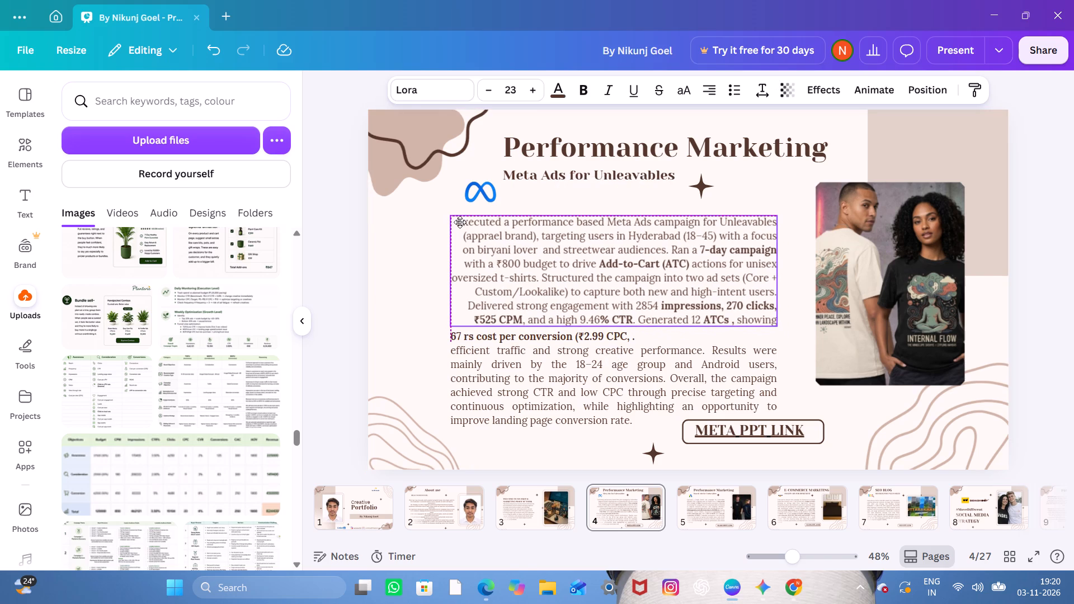
{"action": "left_click_drag", "start_coordinate": [460, 222], "coordinate": [458, 219]}
{"action": "left_click", "coordinate": [458, 219]}
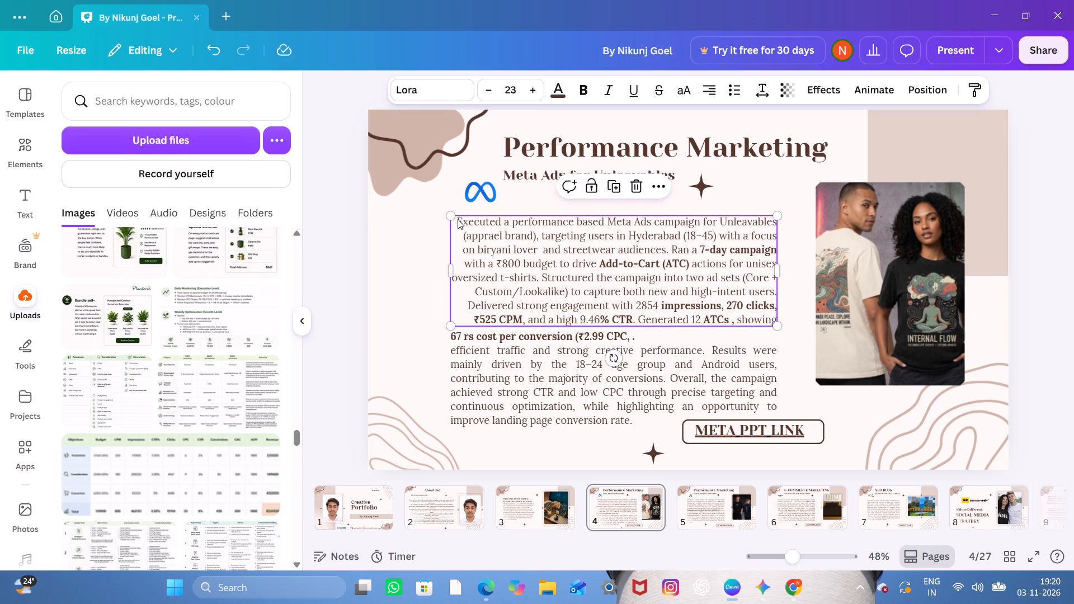
{"action": "left_click", "coordinate": [474, 263]}
{"action": "left_click", "coordinate": [403, 270]}
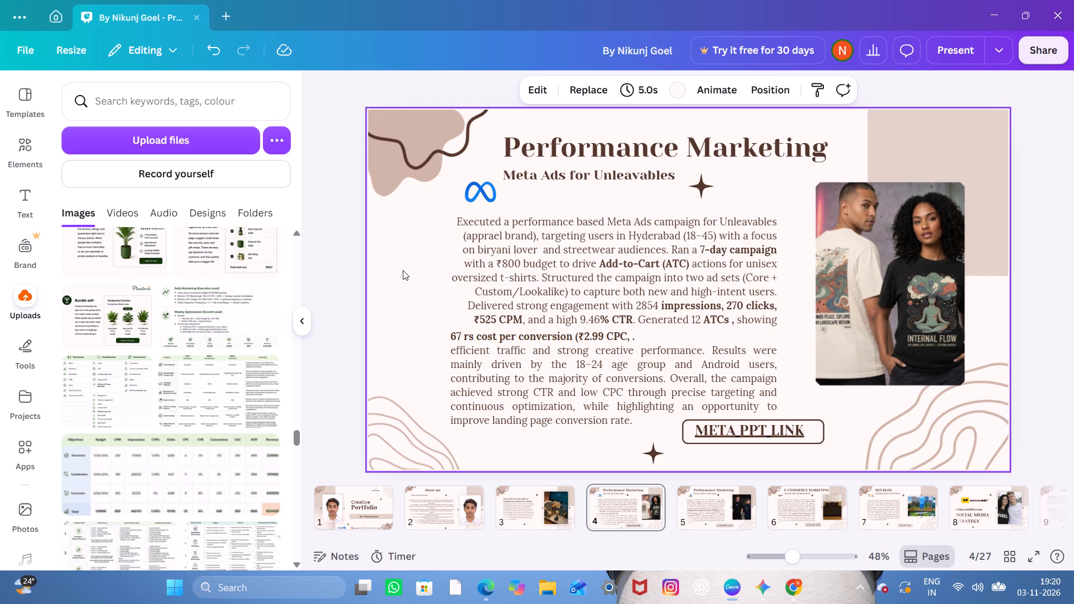
Replace "biryani lover" with "meditation lover" in the audience description of the main campaign paragraph.
{"action": "left_click", "coordinate": [542, 249]}
{"action": "double_click", "coordinate": [535, 249]}
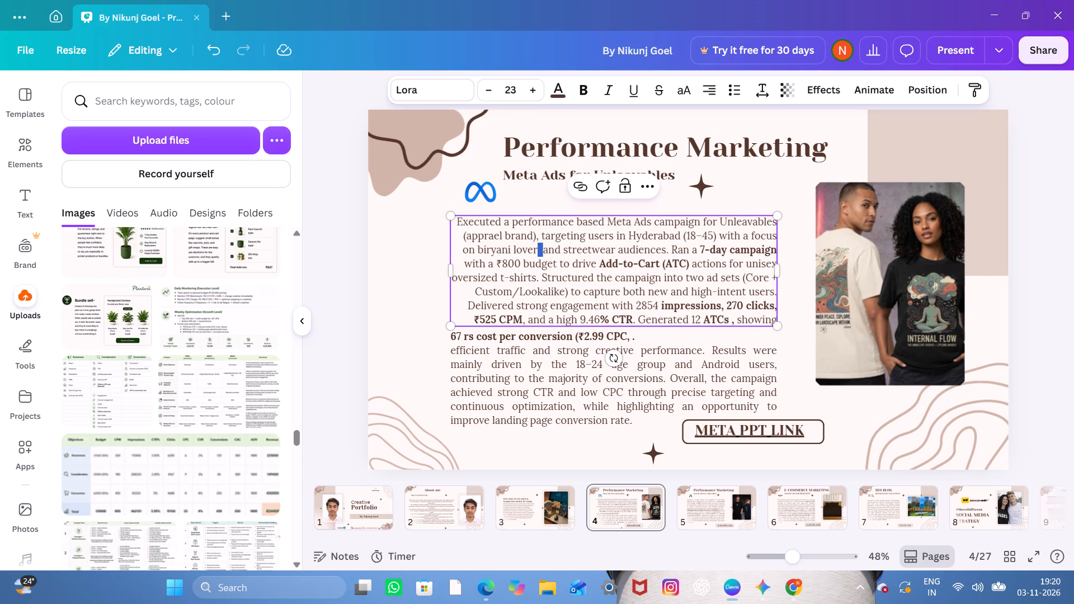
{"action": "left_click", "coordinate": [537, 249]}
{"action": "key", "text": "BackSpace"}
{"action": "key", "text": "BackSpace"}
{"action": "key", "text": "BackSpace"}
{"action": "key", "text": "BackSpace"}
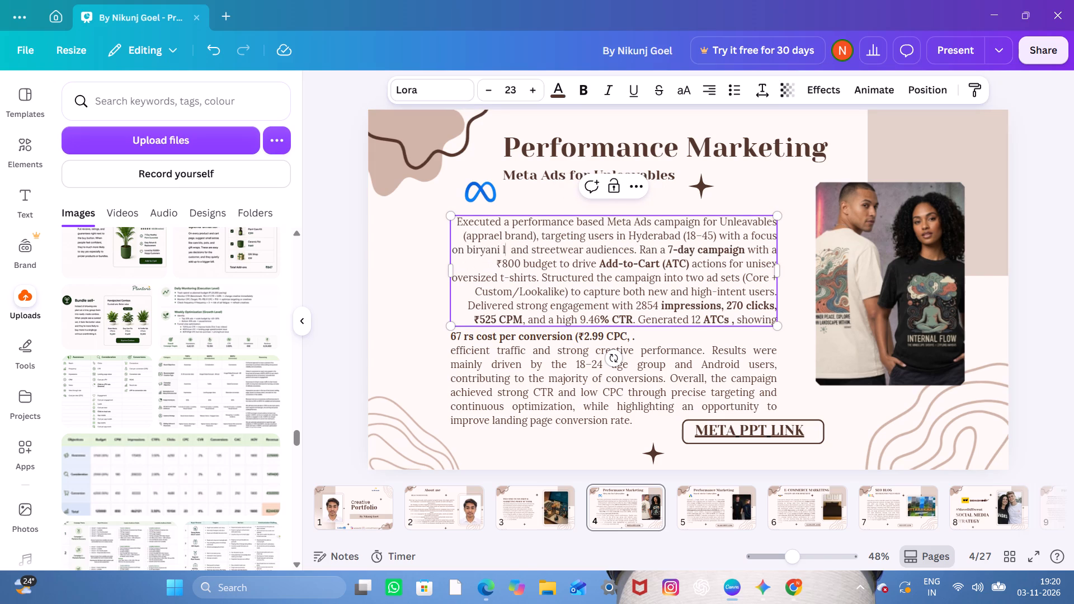
{"action": "key", "text": "BackSpace"}
{"action": "key", "text": "BackSpace"}
{"action": "key", "text": "BackSpace"}
{"action": "key", "text": "BackSpace"}
{"action": "key", "text": "BackSpace"}
{"action": "key", "text": "BackSpace"}
{"action": "key", "text": "BackSpace"}
{"action": "key", "text": "BackSpace"}
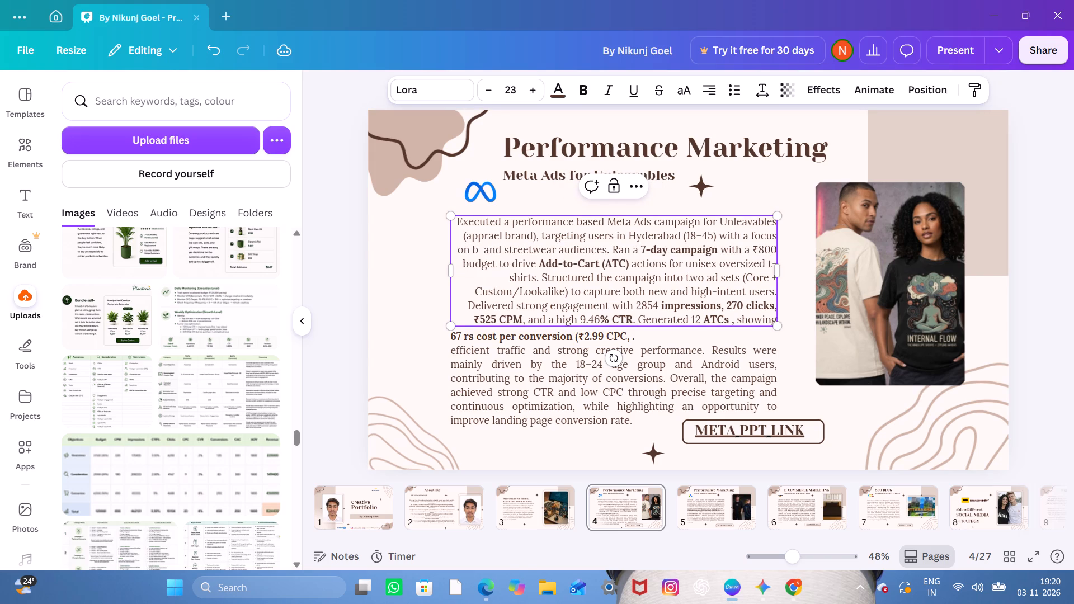
{"action": "key", "text": "BackSpace"}
{"action": "type", "text": "meditation"}
{"action": "key", "text": "space"}
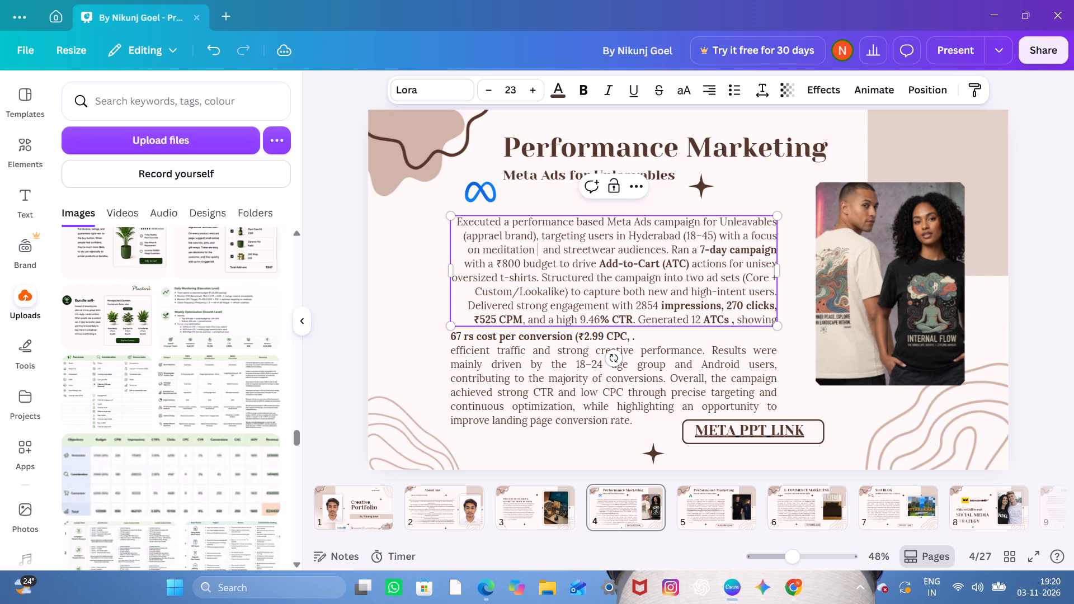
{"action": "type", "text": "lover"}
{"action": "key", "text": "space"}
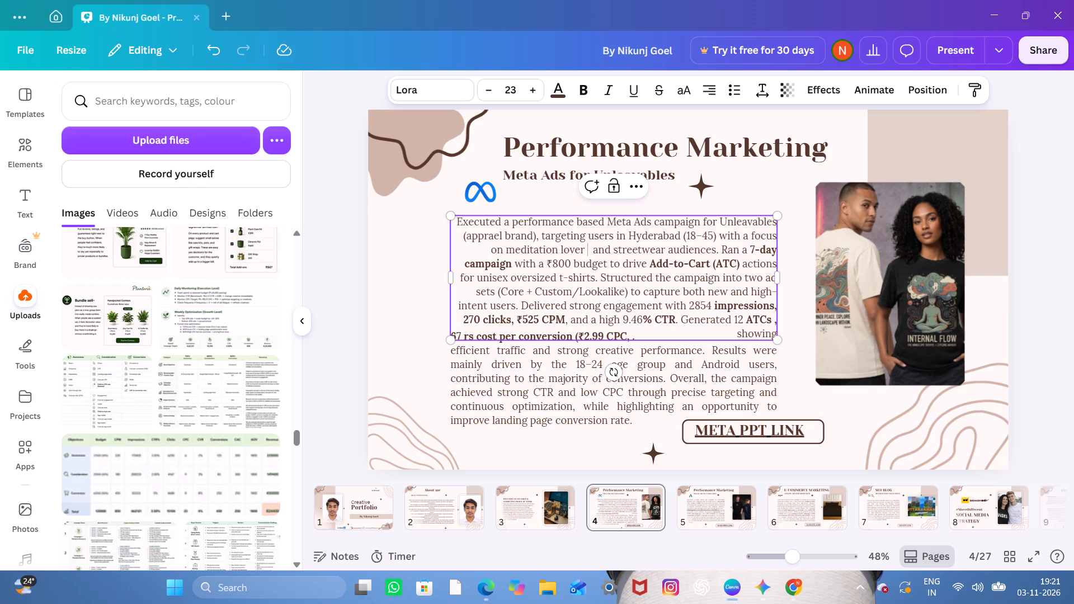
{"action": "left_click", "coordinate": [417, 324]}
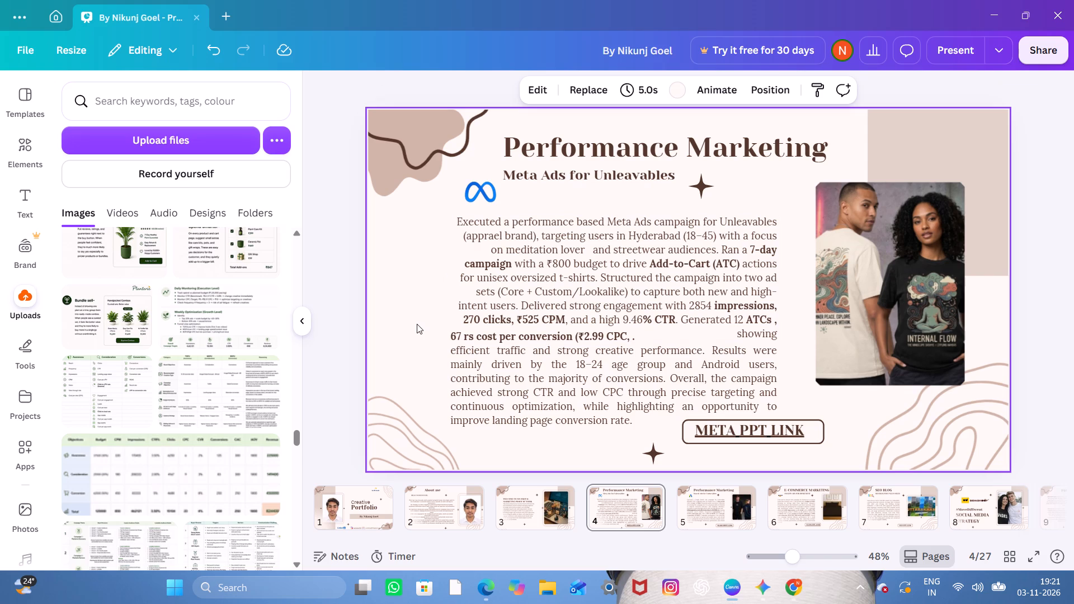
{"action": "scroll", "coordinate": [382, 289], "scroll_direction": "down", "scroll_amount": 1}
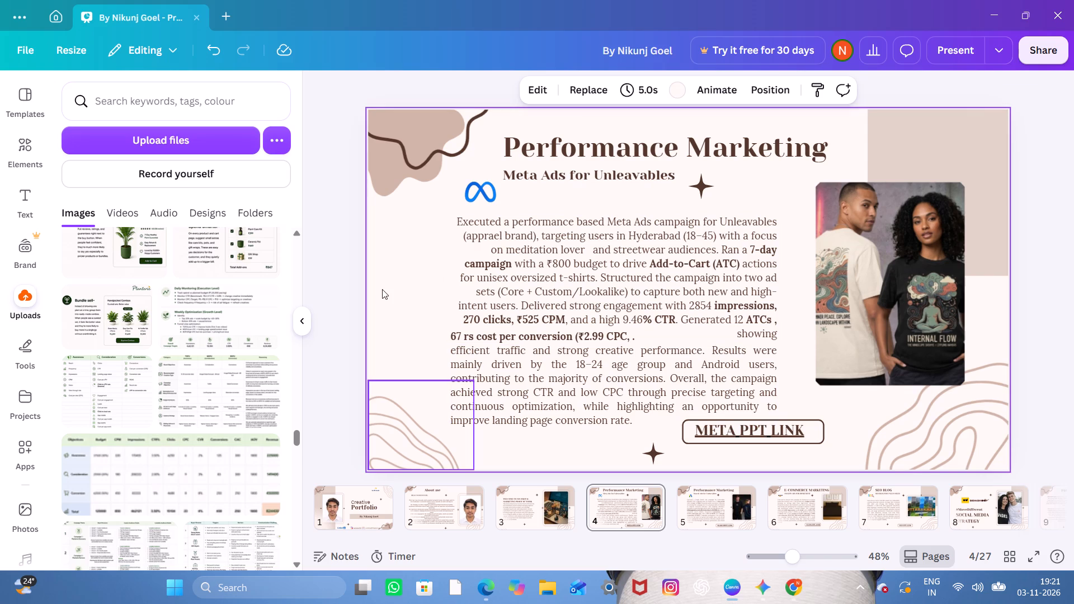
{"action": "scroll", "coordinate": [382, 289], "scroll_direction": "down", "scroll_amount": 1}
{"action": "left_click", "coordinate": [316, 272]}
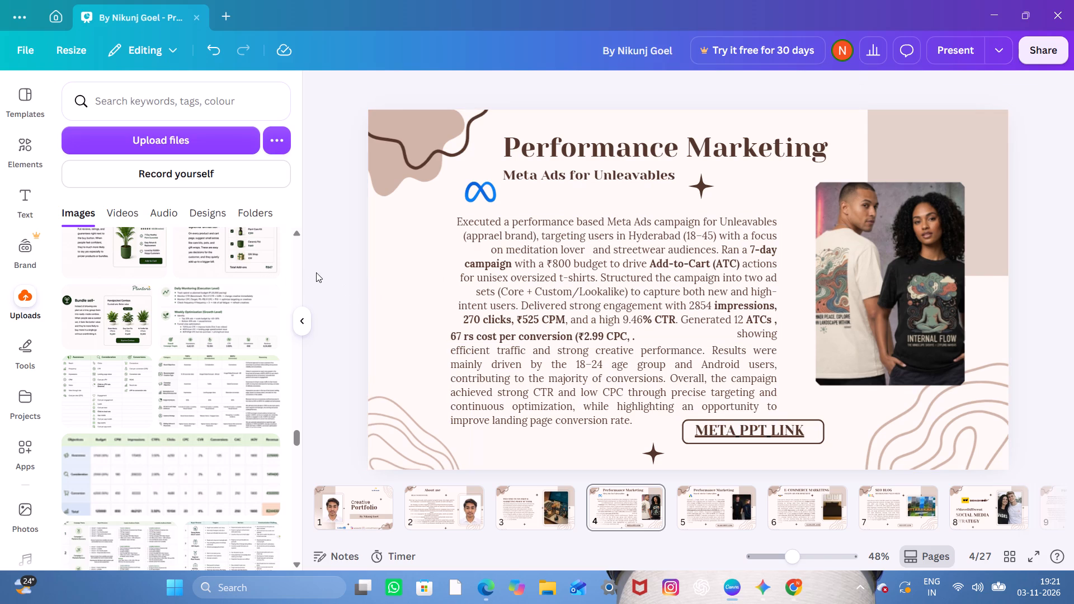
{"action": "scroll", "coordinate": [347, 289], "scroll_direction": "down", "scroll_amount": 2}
On page 5, move the lower Search Ads paragraph down below the "phrase-match keyword strategies" line, aligned with the text above.
{"action": "left_click", "coordinate": [696, 516]}
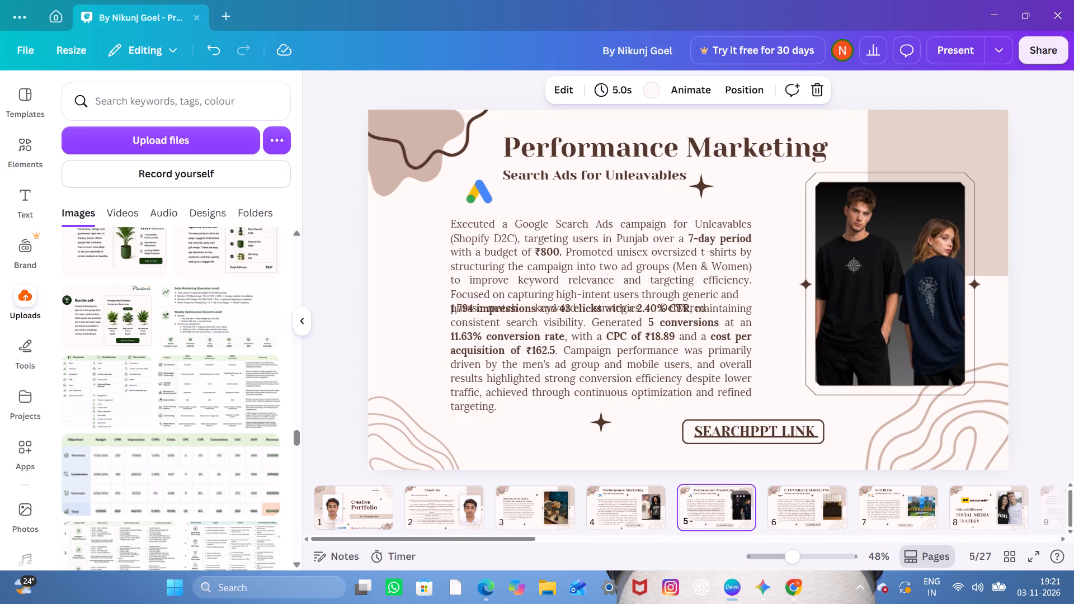
{"action": "left_click_drag", "start_coordinate": [609, 371], "coordinate": [602, 390]}
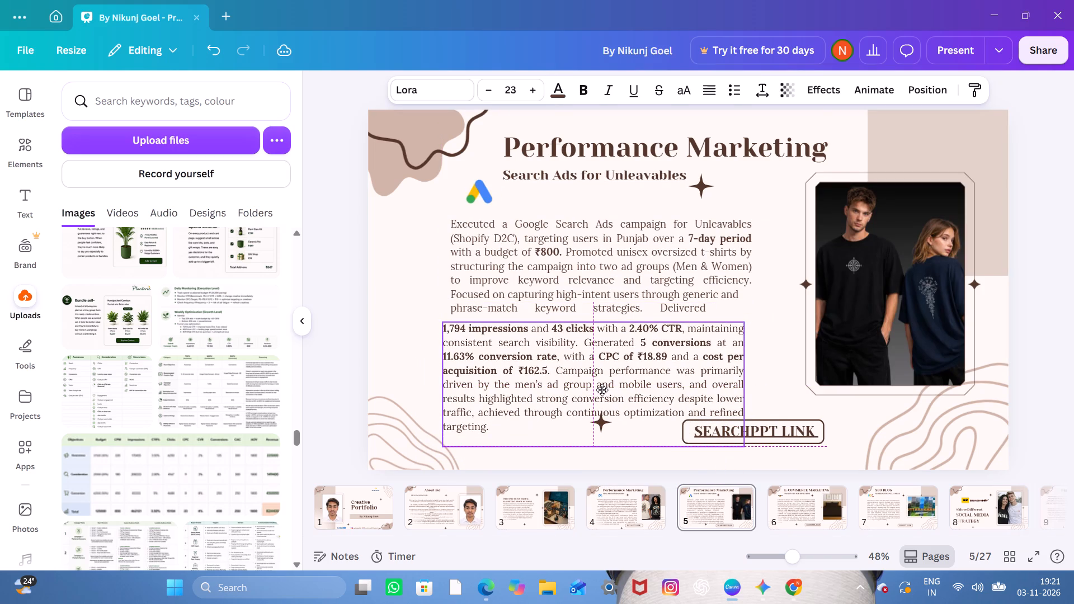
{"action": "left_click_drag", "start_coordinate": [602, 390], "coordinate": [604, 389]}
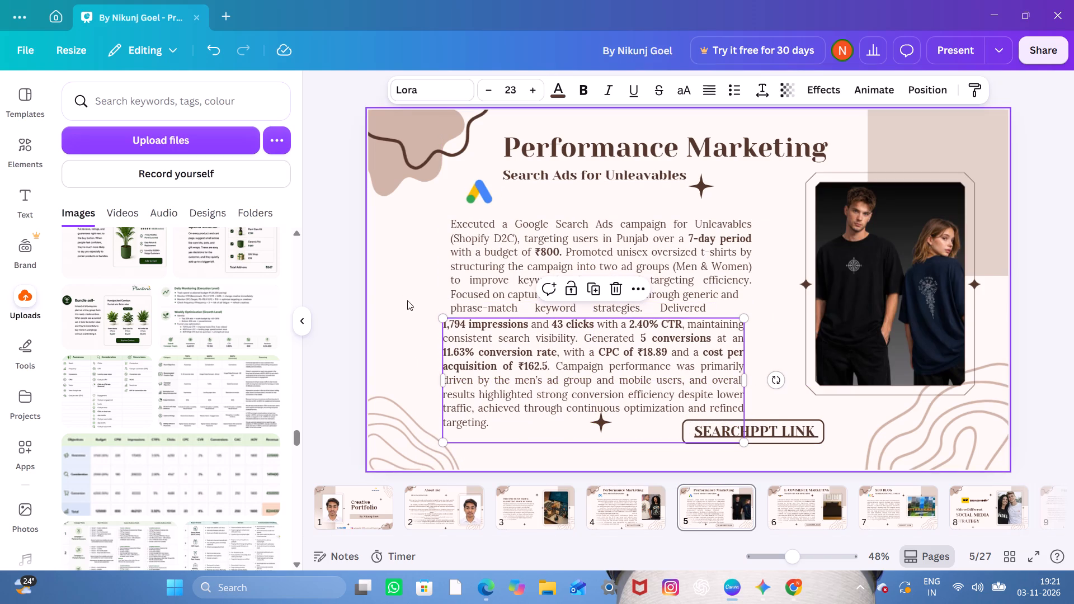
{"action": "left_click", "coordinate": [399, 291]}
{"action": "left_click_drag", "start_coordinate": [499, 347], "coordinate": [512, 350]}
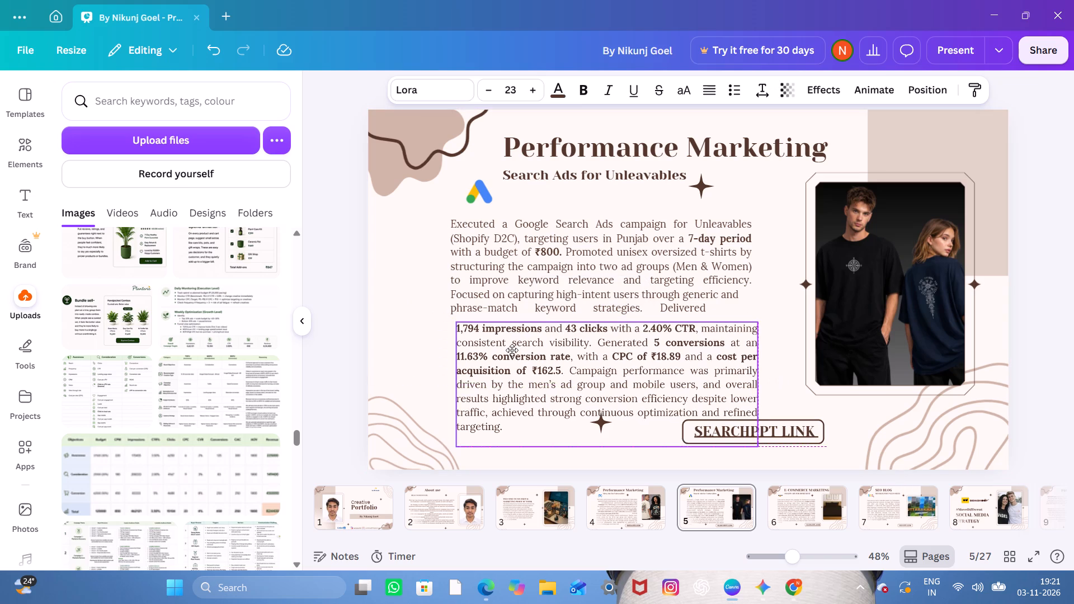
{"action": "left_click_drag", "start_coordinate": [512, 350], "coordinate": [508, 352]}
{"action": "left_click", "coordinate": [370, 264]}
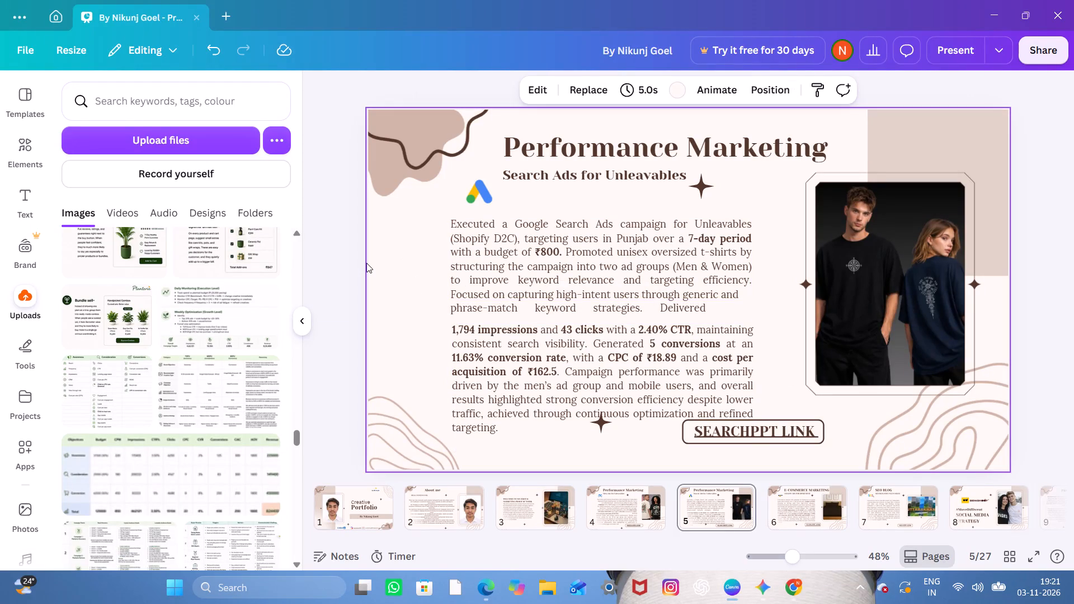
{"action": "double_click", "coordinate": [647, 238]}
{"action": "left_click", "coordinate": [647, 238]}
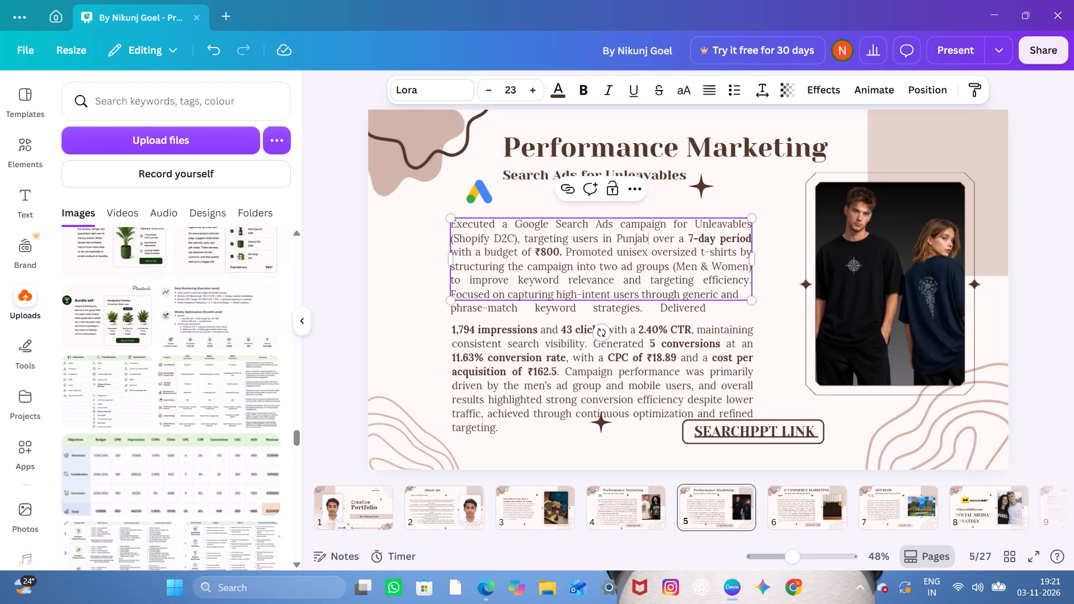
Open the Drive file linked from the SEARCHPPT LINK label to check it, and close it again.
{"action": "left_click", "coordinate": [729, 426]}
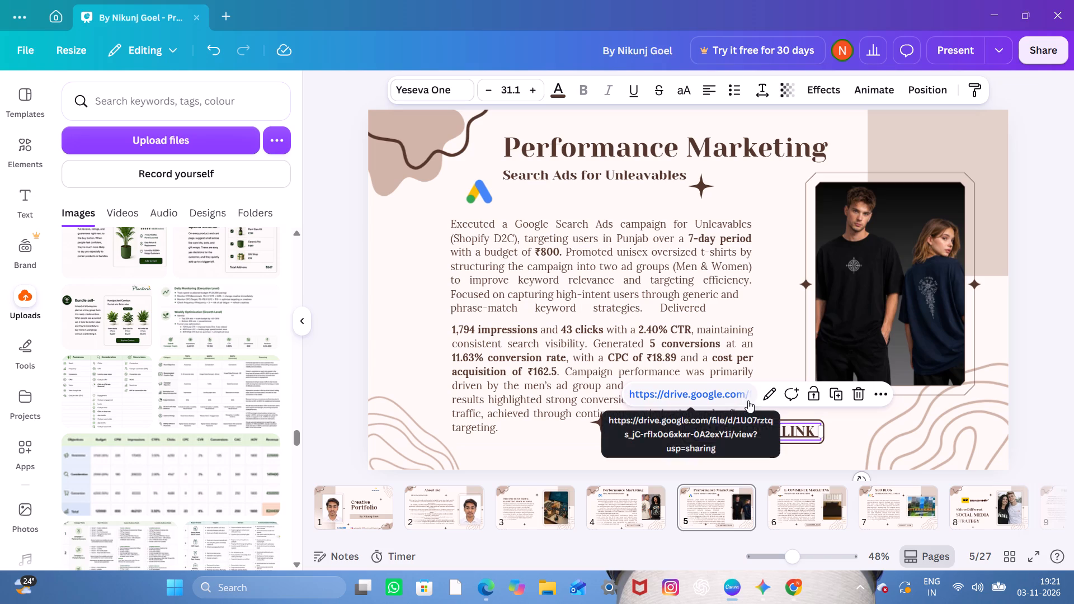
{"action": "left_click", "coordinate": [731, 394]}
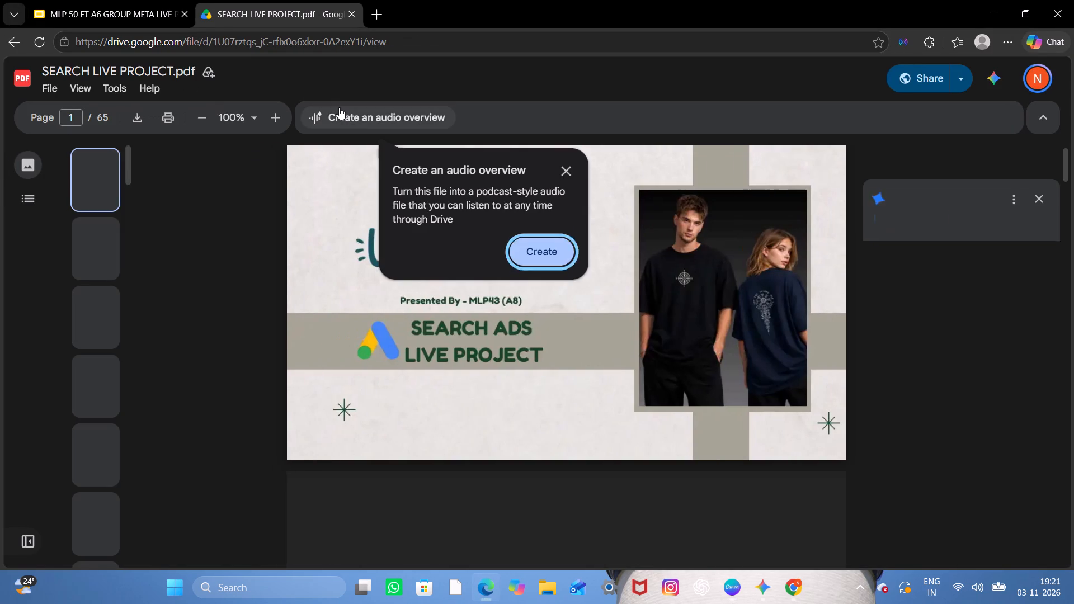
{"action": "left_click", "coordinate": [351, 16]}
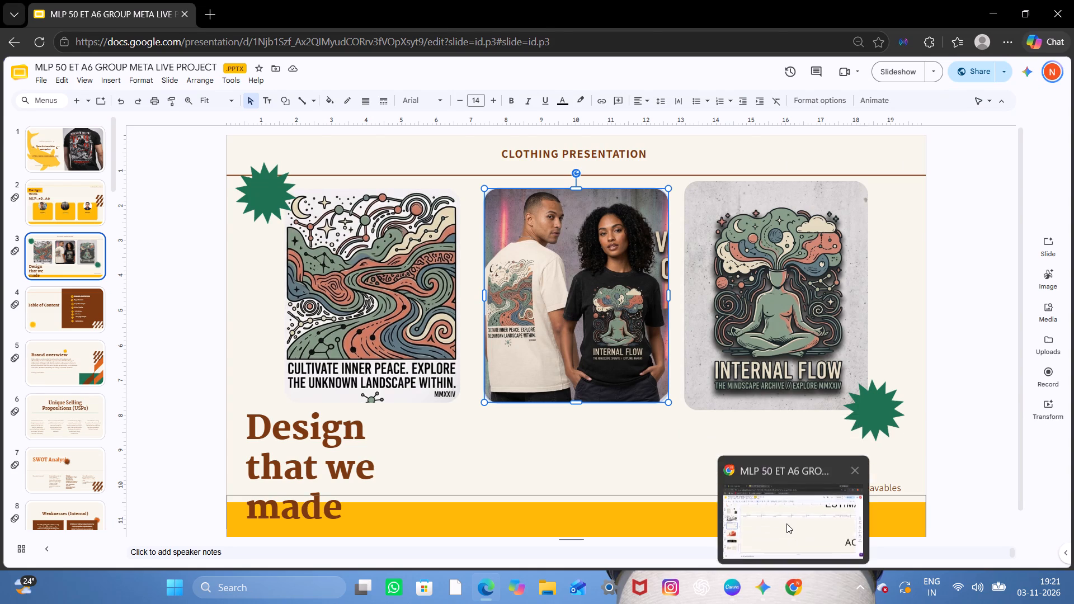
In Google Drive in Chrome, check the MLP50ET_TEAM_A2.pptx presentation and look through the suggested files for the Search Ads project.
{"action": "left_click", "coordinate": [786, 523]}
{"action": "left_click", "coordinate": [112, 0]}
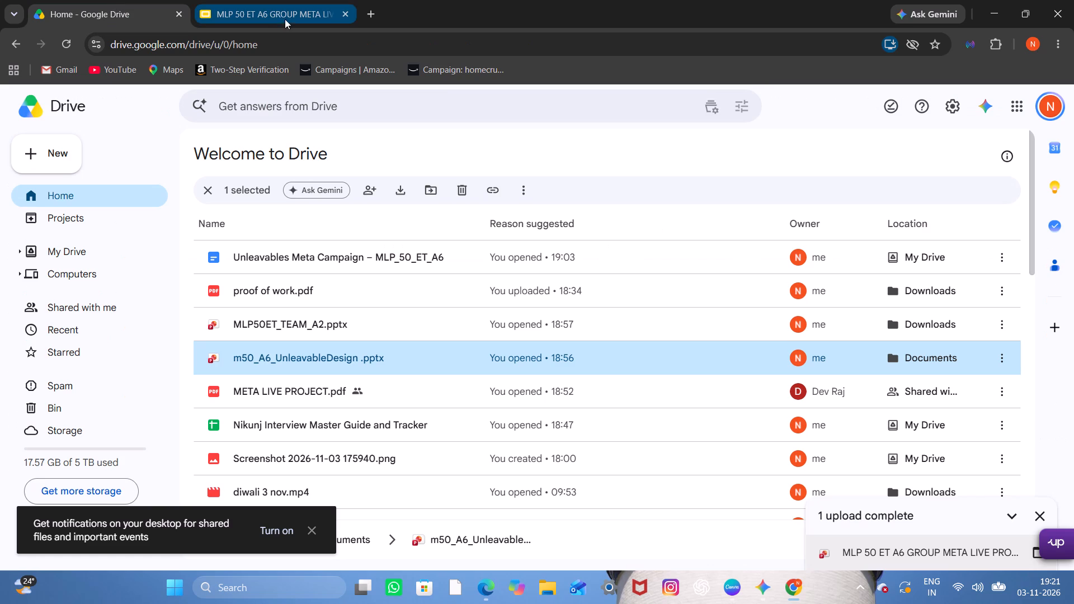
{"action": "left_click", "coordinate": [347, 14]}
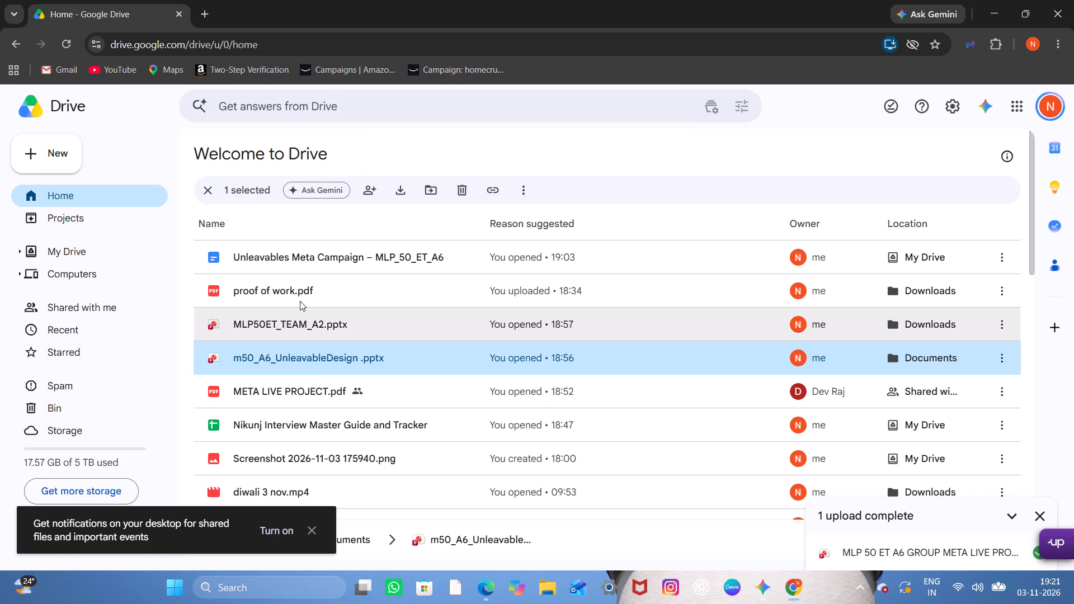
{"action": "double_click", "coordinate": [333, 327]}
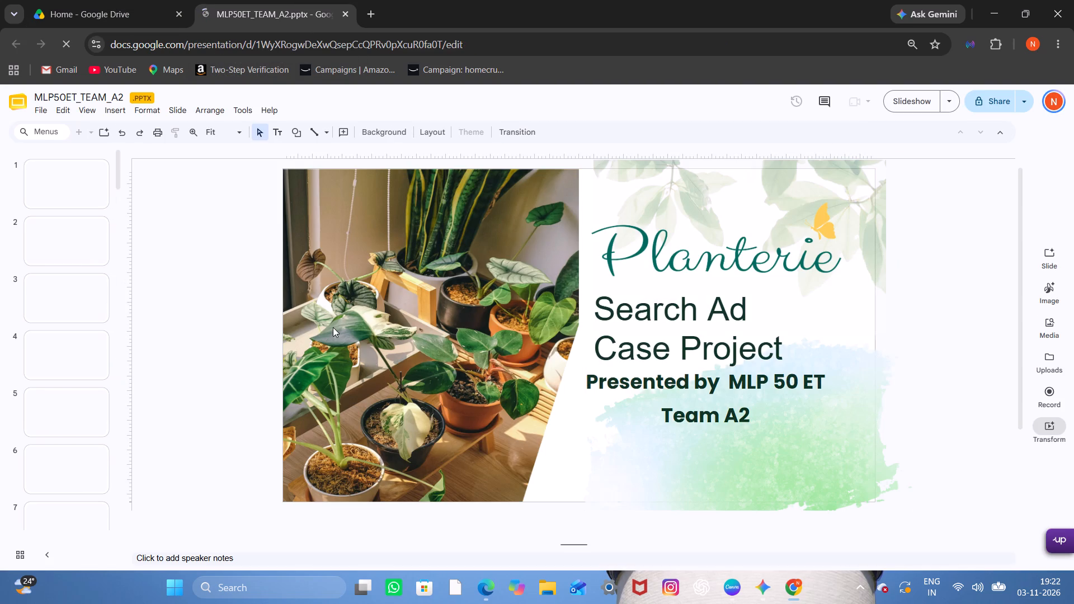
{"action": "left_click", "coordinate": [341, 12]}
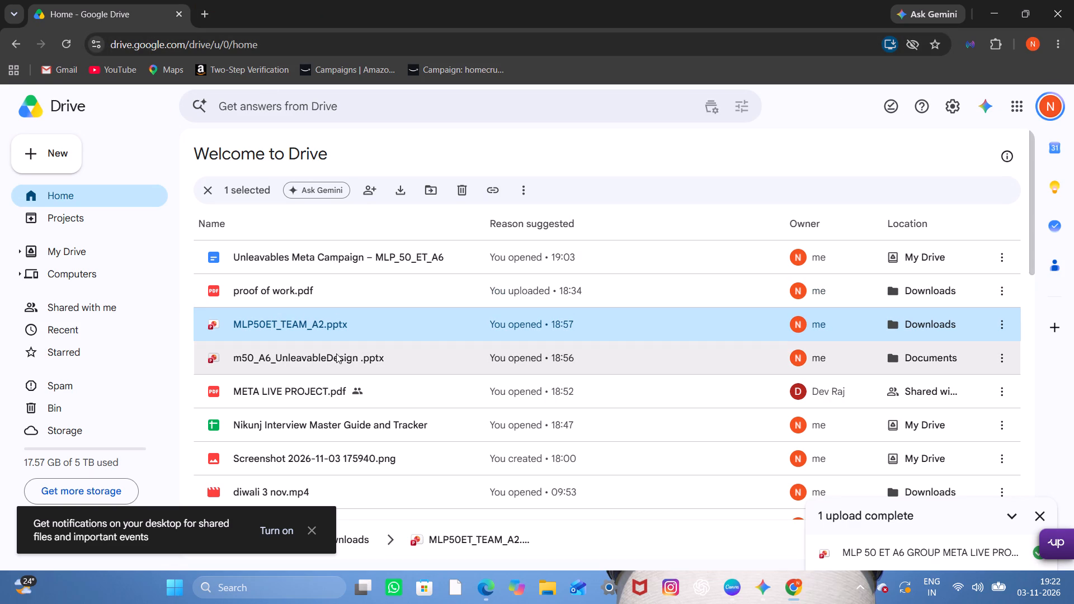
{"action": "scroll", "coordinate": [336, 355], "scroll_direction": "down", "scroll_amount": 4}
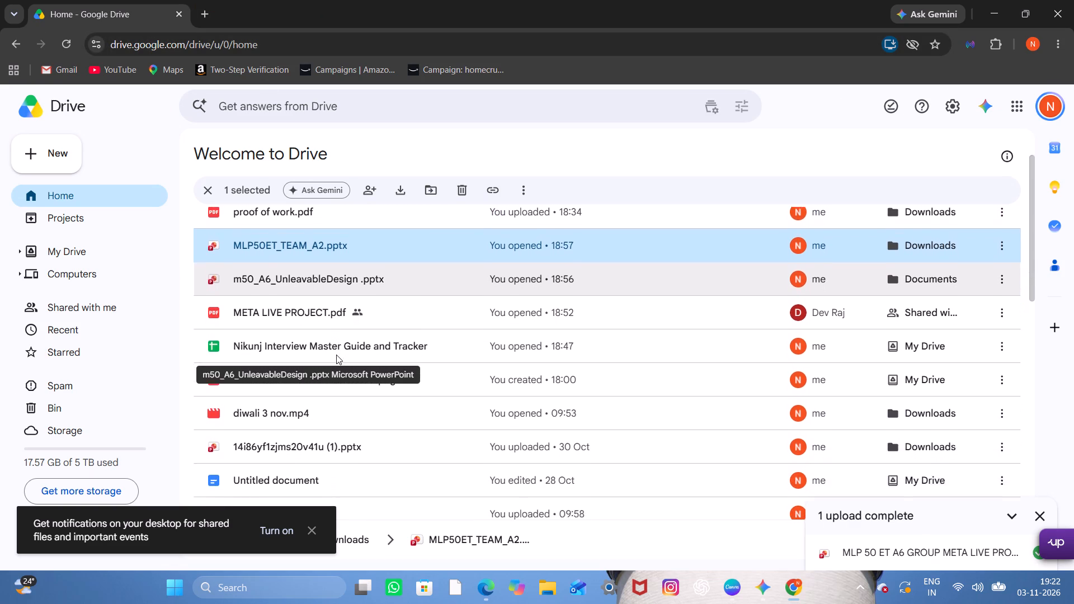
{"action": "scroll", "coordinate": [336, 355], "scroll_direction": "down", "scroll_amount": 4}
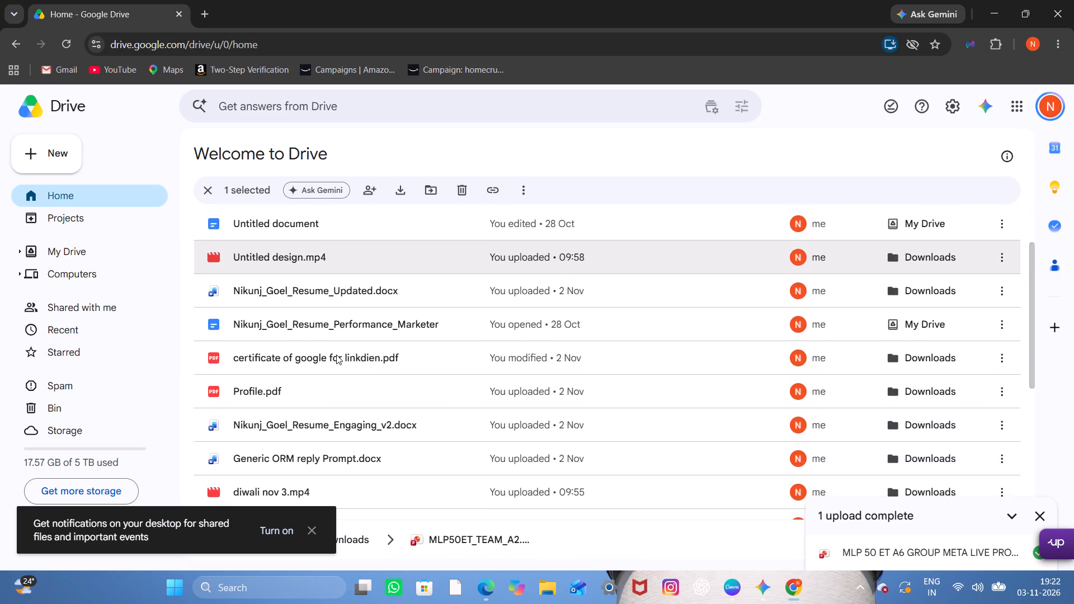
{"action": "scroll", "coordinate": [336, 355], "scroll_direction": "down", "scroll_amount": 4}
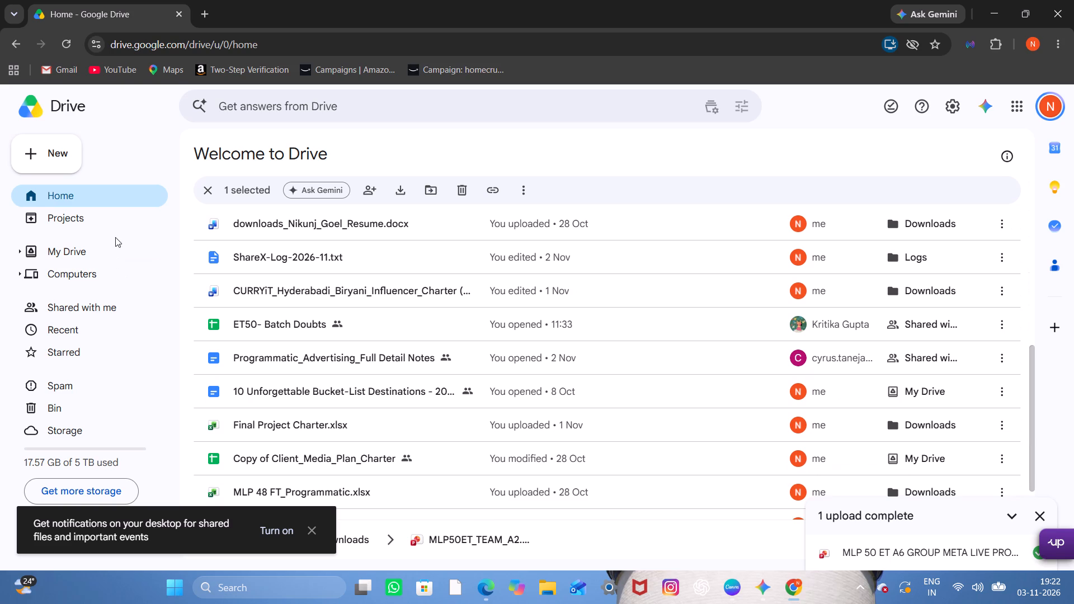
Search the Downloads folder for "search live project" from Drive's file upload, leave without uploading, and return to Canva.
{"action": "left_click", "coordinate": [40, 164]}
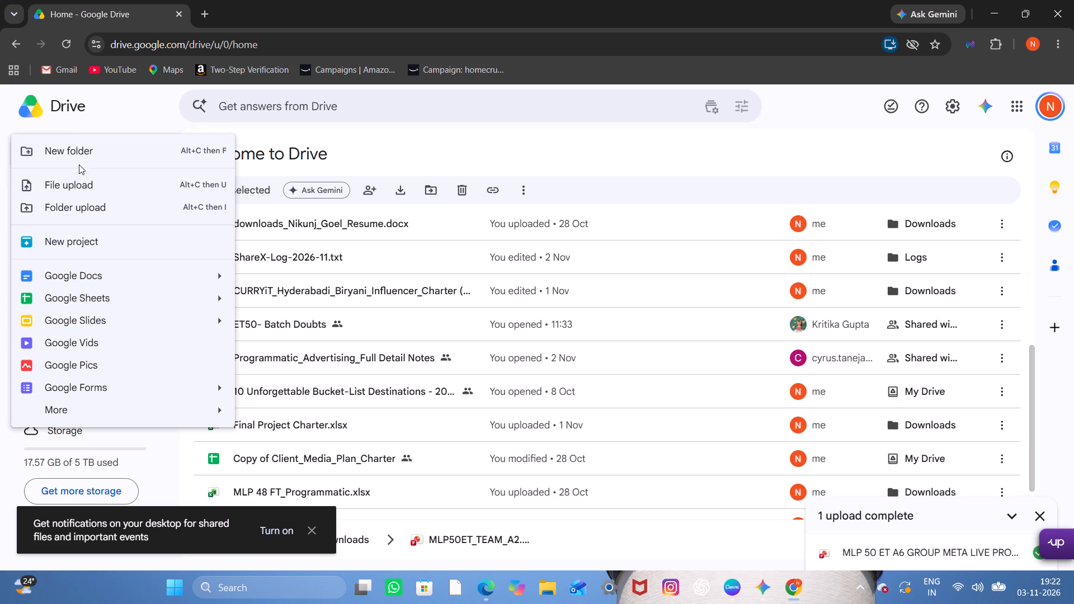
{"action": "left_click", "coordinate": [86, 185]}
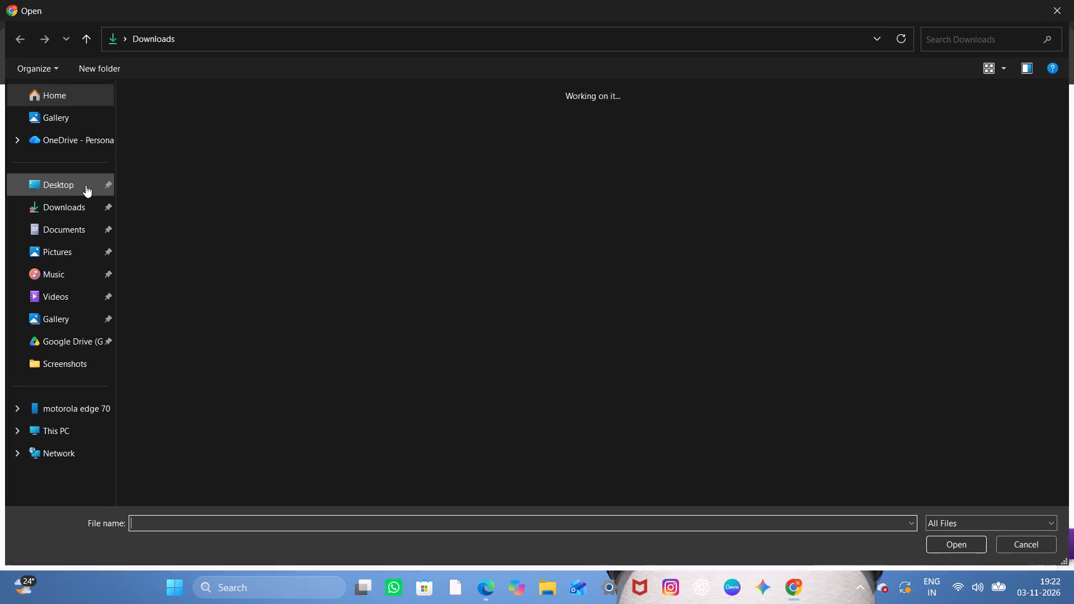
{"action": "left_click", "coordinate": [955, 33]}
{"action": "left_click", "coordinate": [954, 36]}
{"action": "type", "text": "search live"}
{"action": "key", "text": "space"}
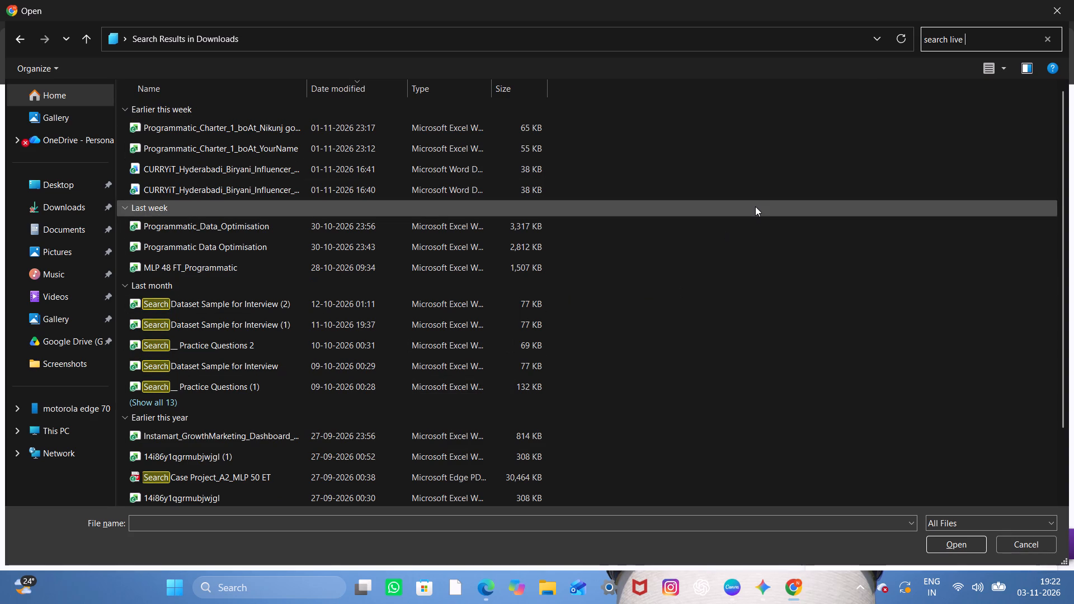
{"action": "type", "text": "pro"}
{"action": "type", "text": "ject"}
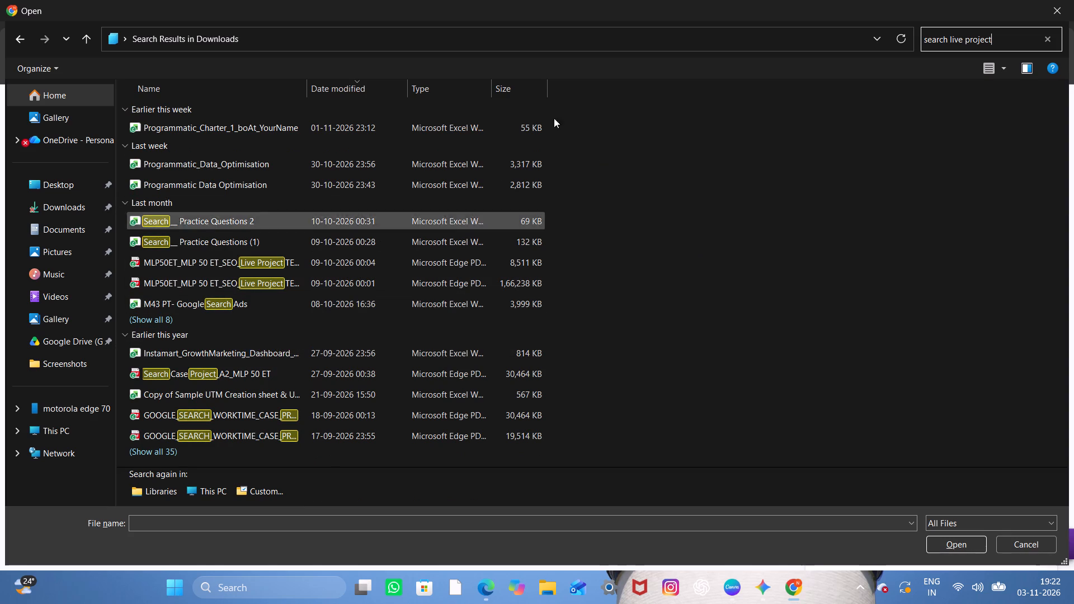
{"action": "left_click", "coordinate": [1050, 8]}
{"action": "left_click", "coordinate": [986, 5]}
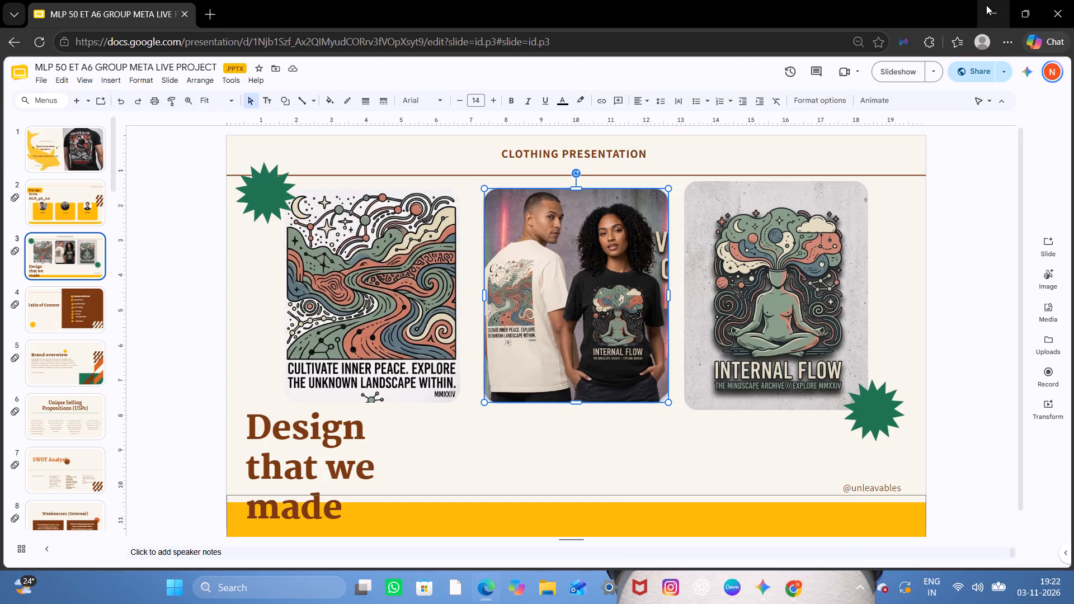
{"action": "left_click", "coordinate": [993, 15]}
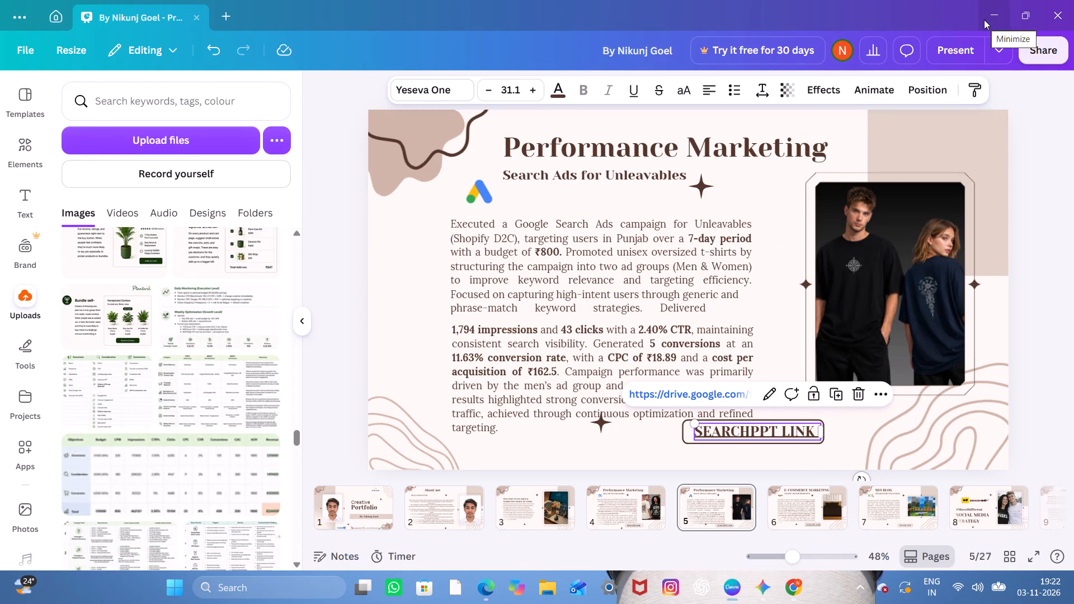
Minimize the Canva window and close the open Gemini window.
{"action": "left_click", "coordinate": [986, 15]}
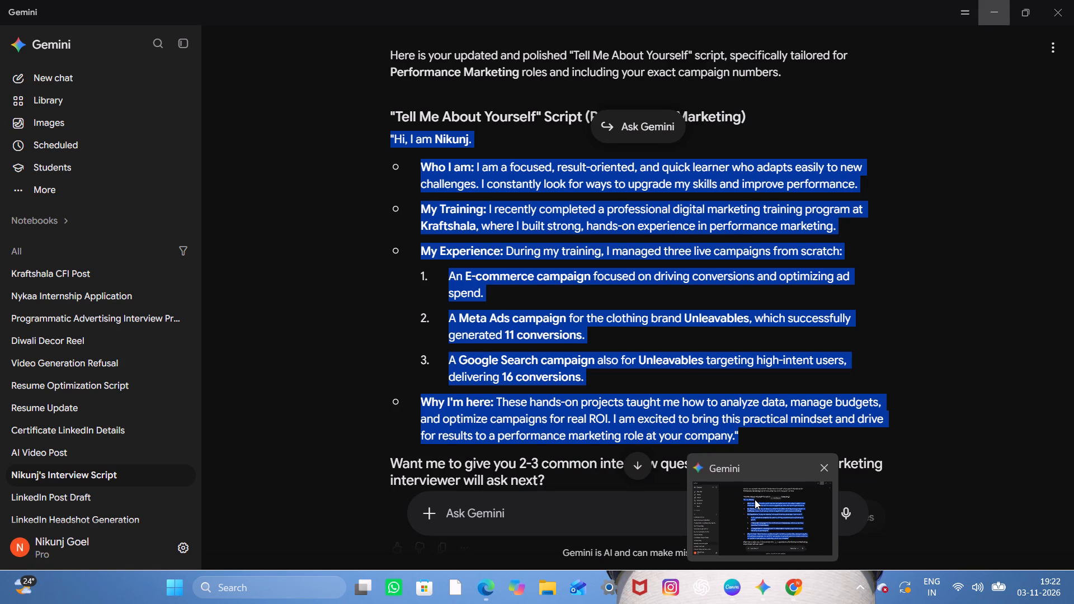
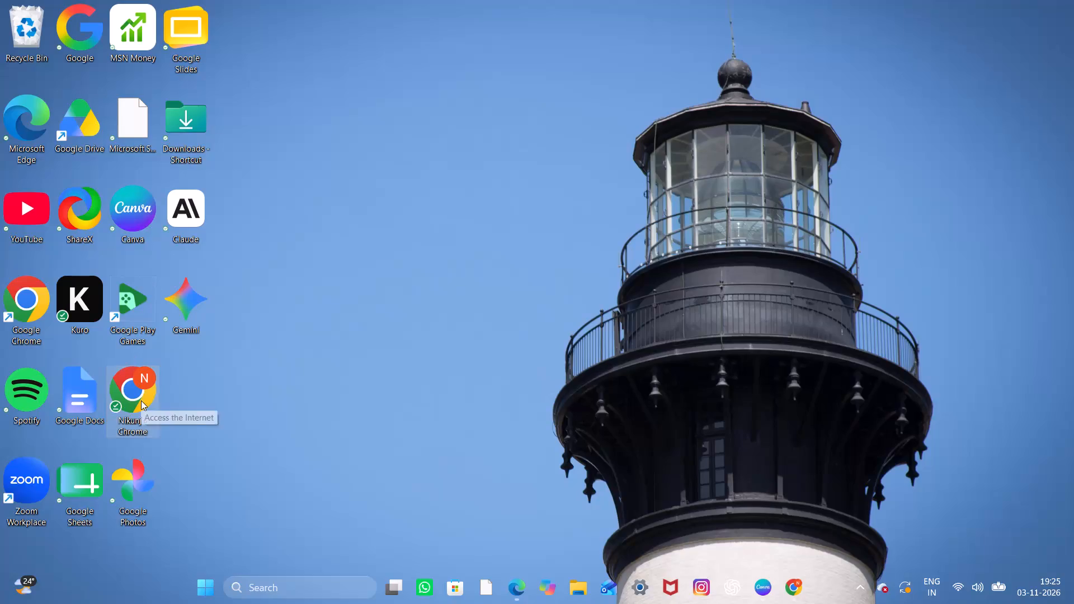
Launch Chrome with the profile marked N, open the Kraftshala learning site at learn.kraftshala.com, and maximize the window.
{"action": "double_click", "coordinate": [141, 400]}
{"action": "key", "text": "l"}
{"action": "key", "text": "Return"}
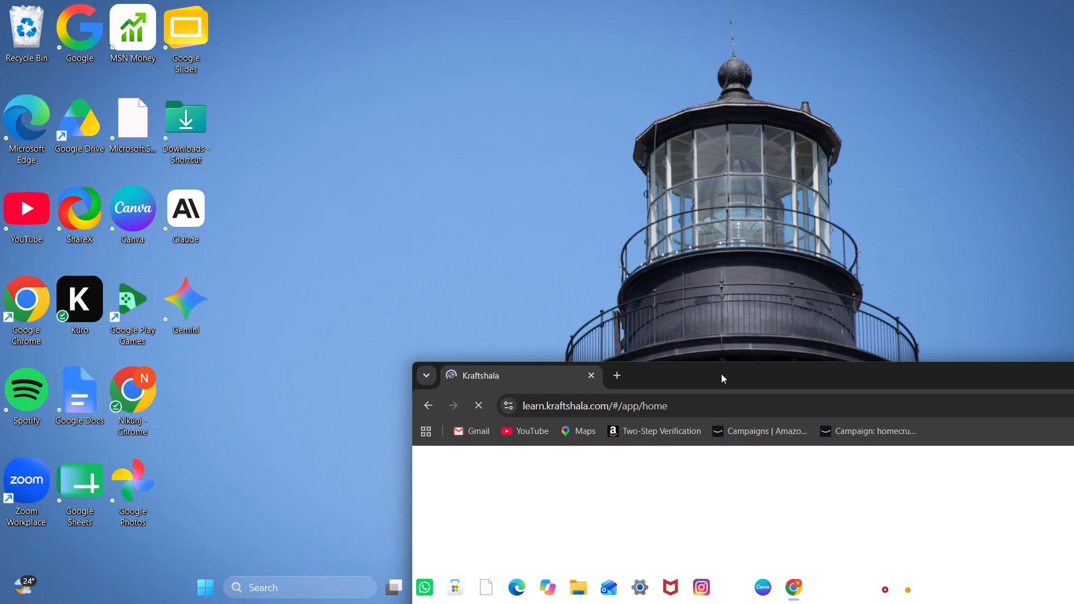
{"action": "left_click", "coordinate": [721, 374]}
{"action": "left_click", "coordinate": [705, 369]}
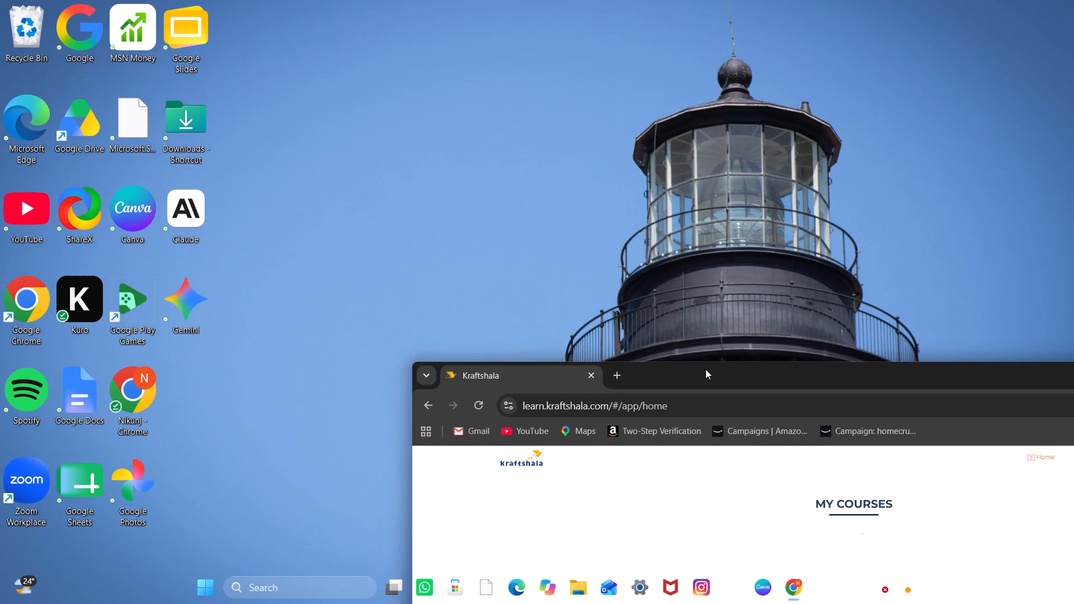
{"action": "double_click", "coordinate": [705, 369]}
Open the Marketing Launchpad - Emerging Talent - Batch 50 course and look through its past submissions for the Search project.
{"action": "left_click", "coordinate": [250, 214]}
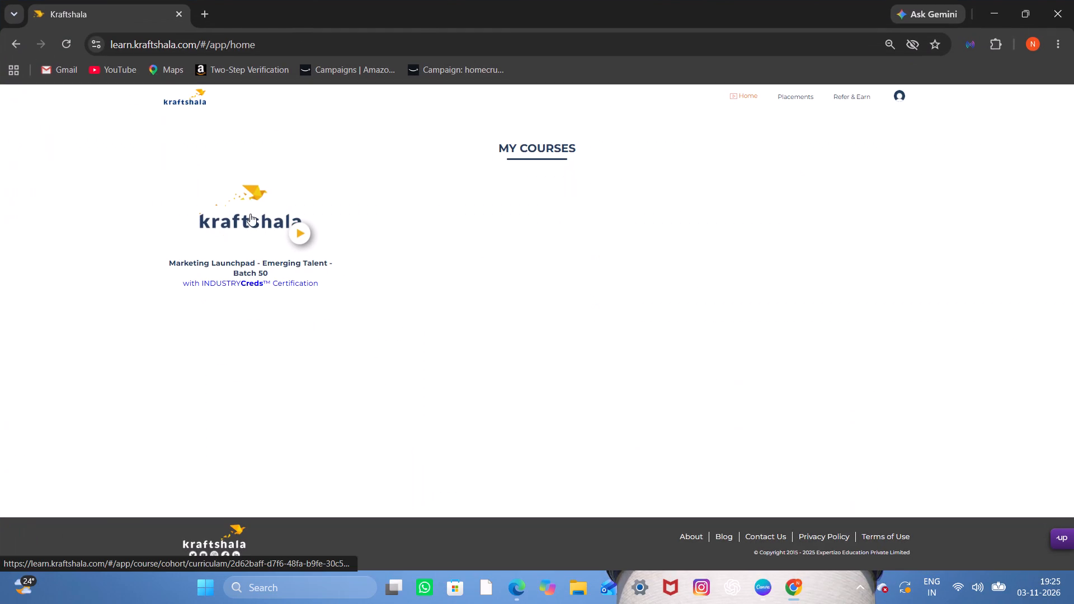
{"action": "left_click", "coordinate": [572, 214]}
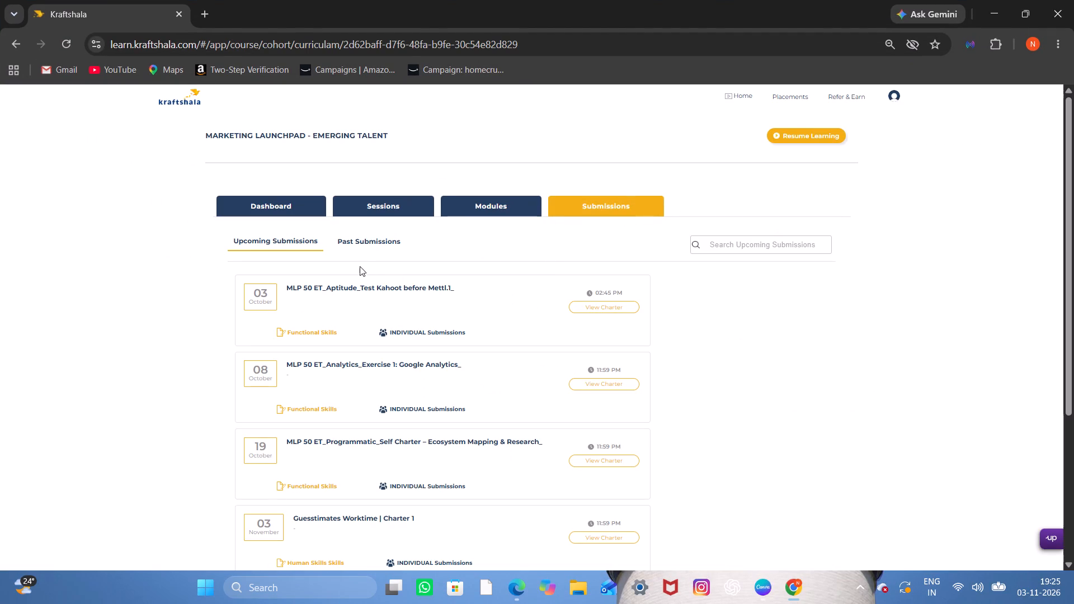
{"action": "left_click", "coordinate": [360, 242]}
{"action": "scroll", "coordinate": [637, 353], "scroll_direction": "down", "scroll_amount": 4}
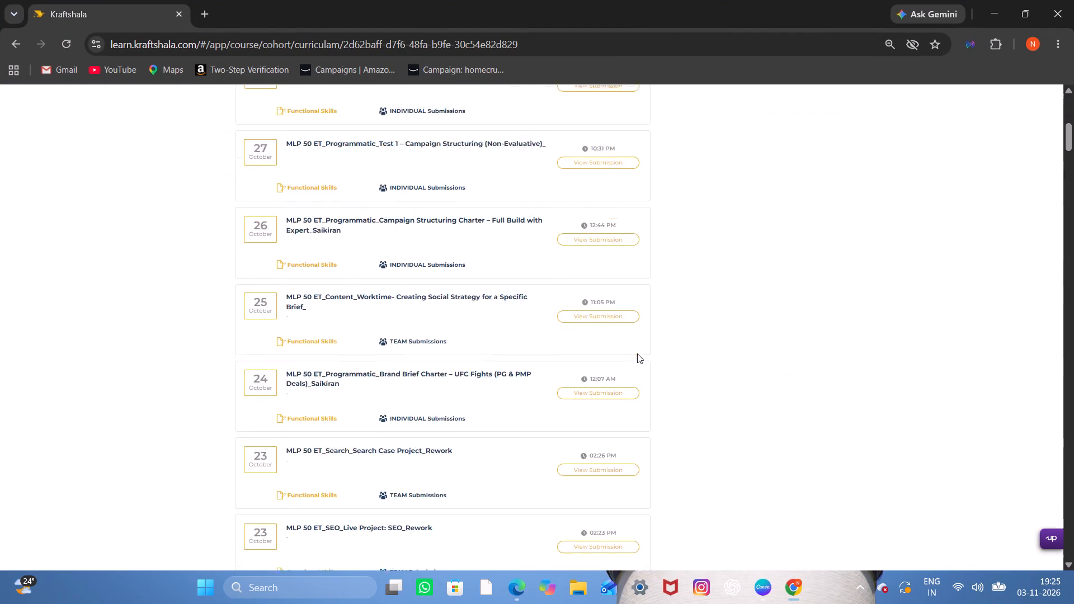
From the Kraftshala submissions list, download the file submitted for MLP 50 ET_Search_Work Time: Live Search Project_.
{"action": "scroll", "coordinate": [637, 353], "scroll_direction": "down", "scroll_amount": 11}
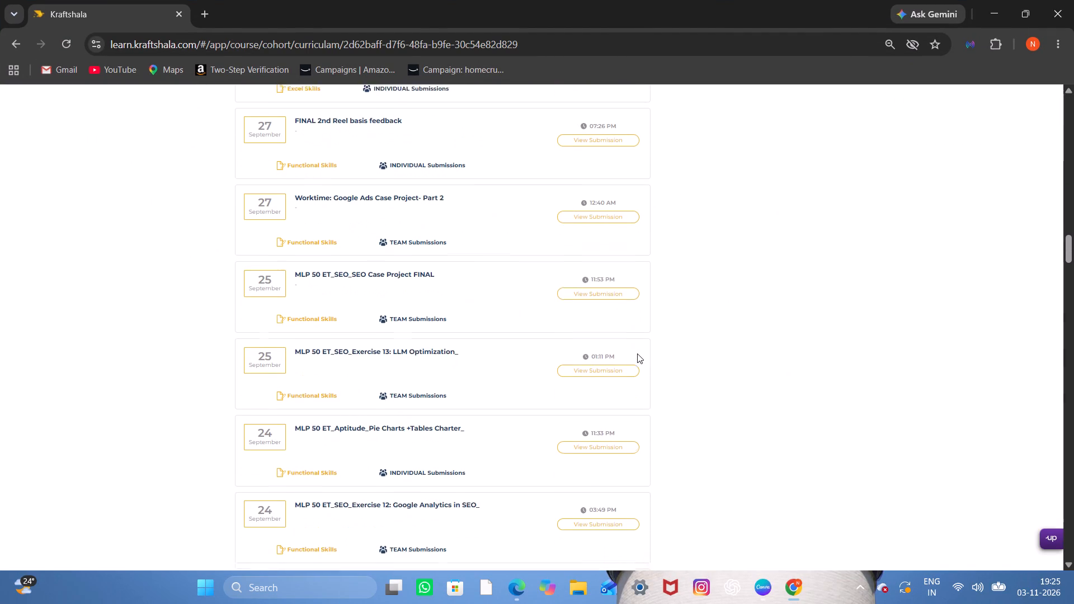
{"action": "scroll", "coordinate": [637, 353], "scroll_direction": "down", "scroll_amount": 5}
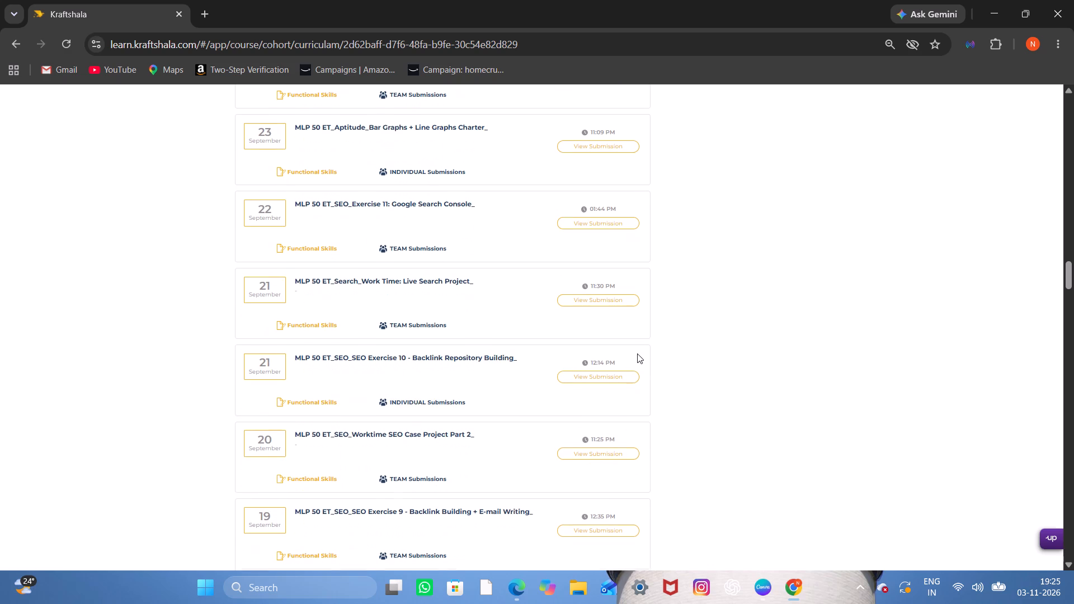
{"action": "scroll", "coordinate": [637, 353], "scroll_direction": "down", "scroll_amount": 1}
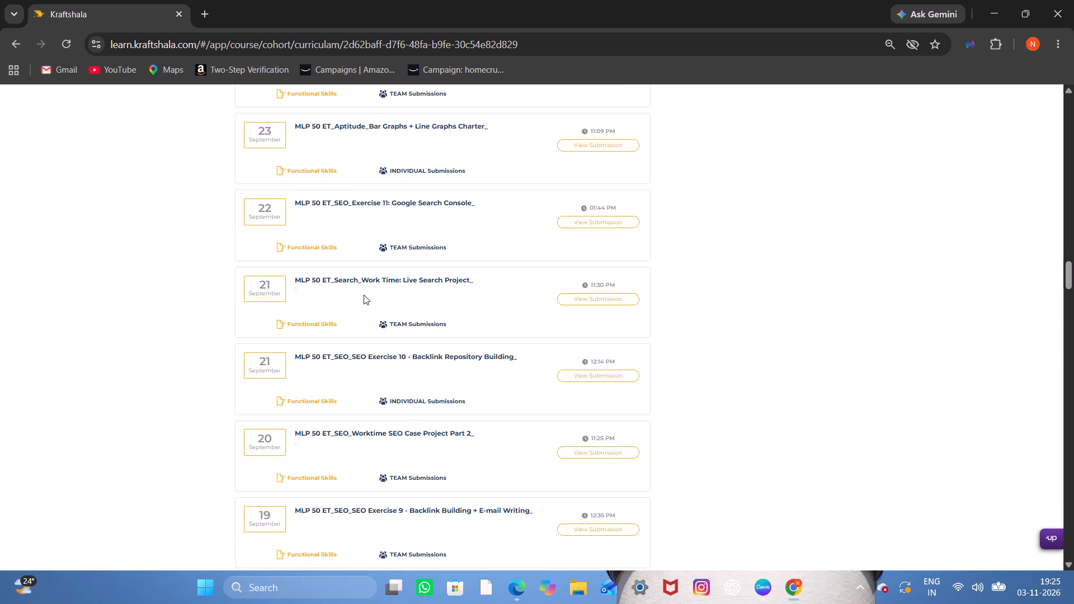
{"action": "left_click", "coordinate": [588, 299]}
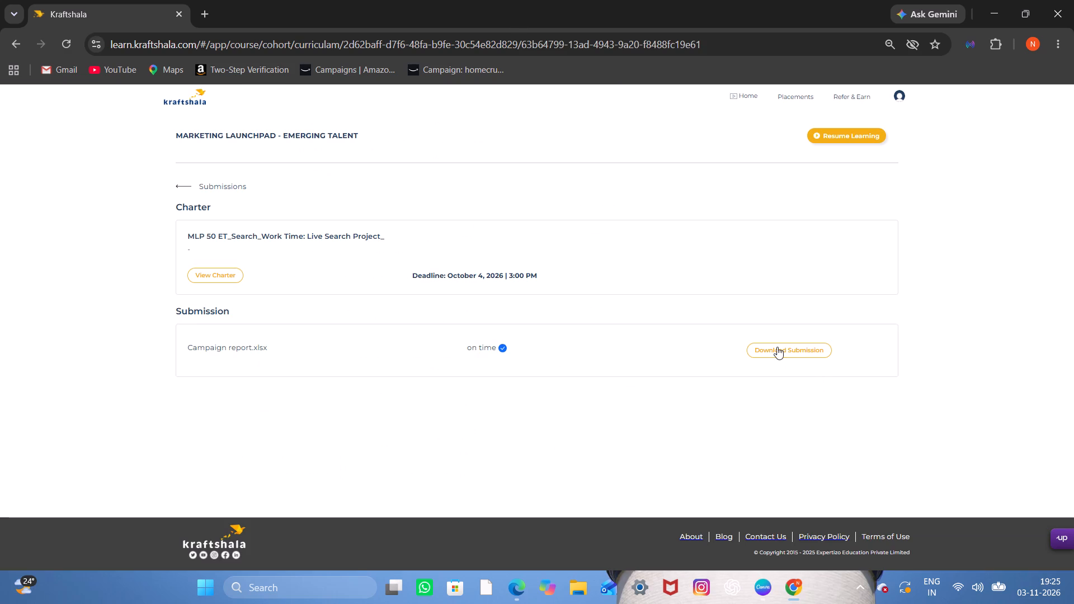
{"action": "left_click", "coordinate": [777, 347]}
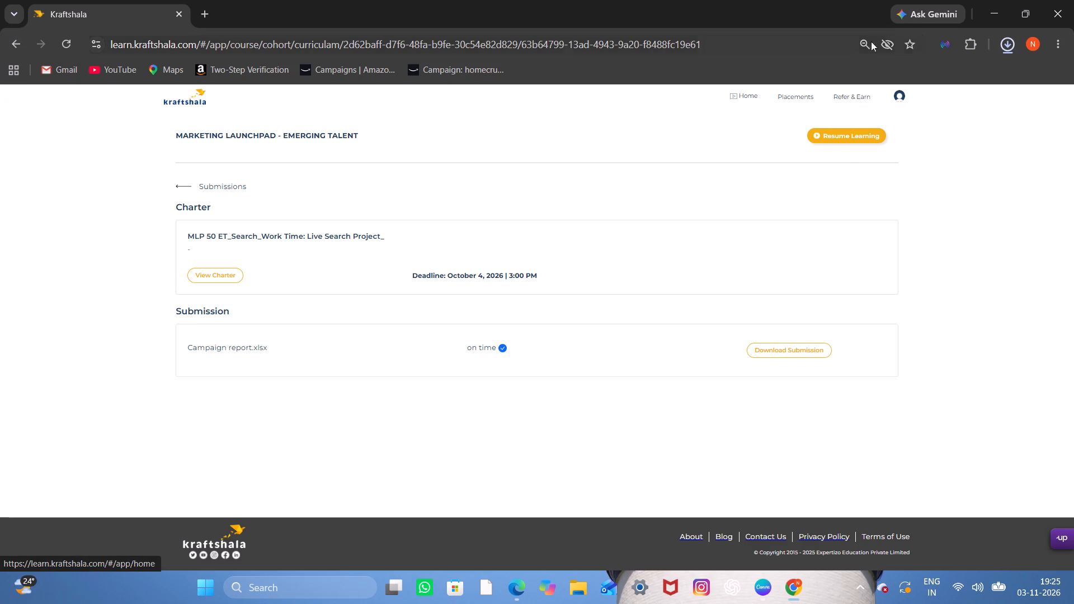
Open the downloaded campaign report workbook in Excel to check whether it is the Search Ads presentation, and close it again.
{"action": "left_click", "coordinate": [1005, 44]}
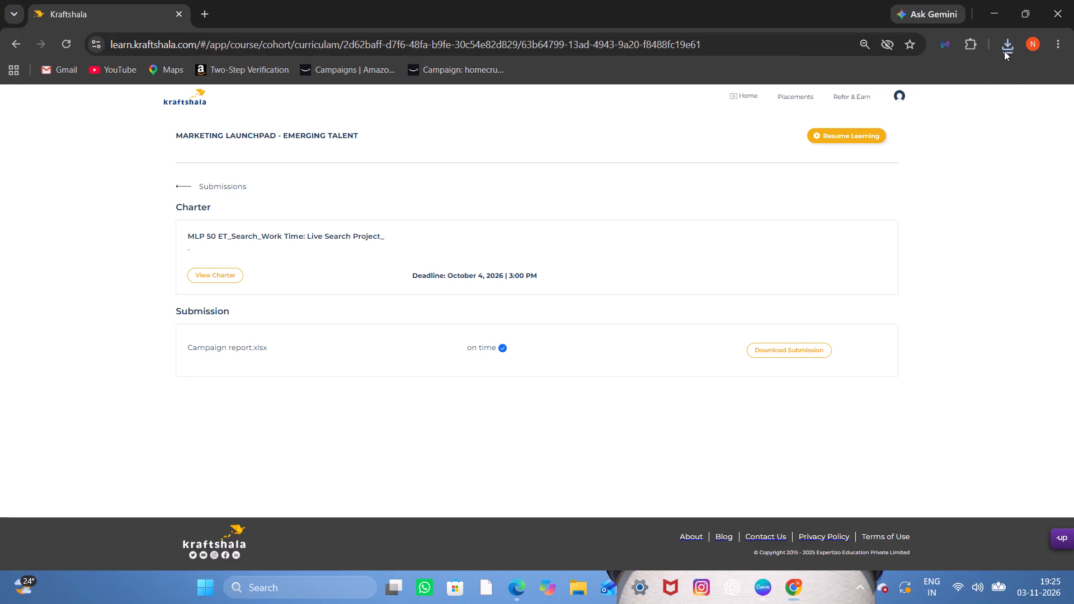
{"action": "left_click", "coordinate": [1004, 46]}
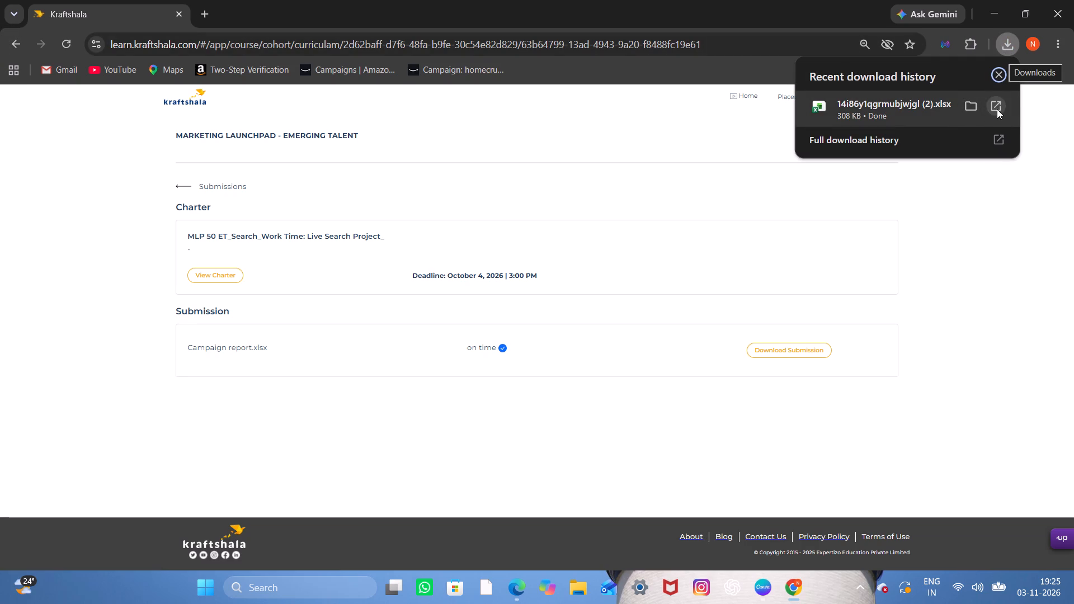
{"action": "left_click", "coordinate": [997, 109]}
{"action": "left_click", "coordinate": [1071, 0]}
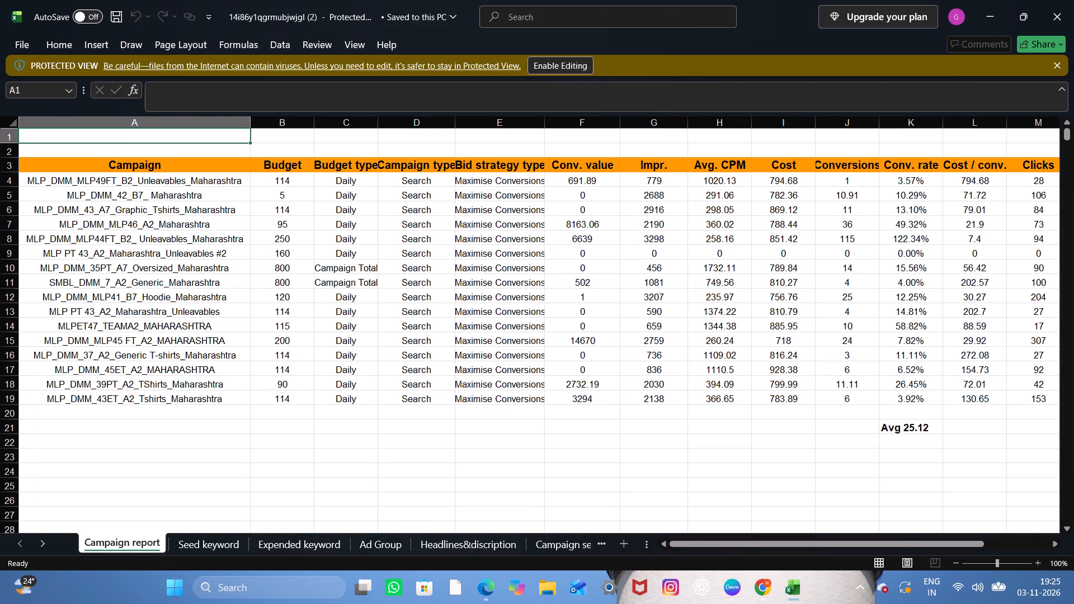
{"action": "left_click", "coordinate": [1073, 0]}
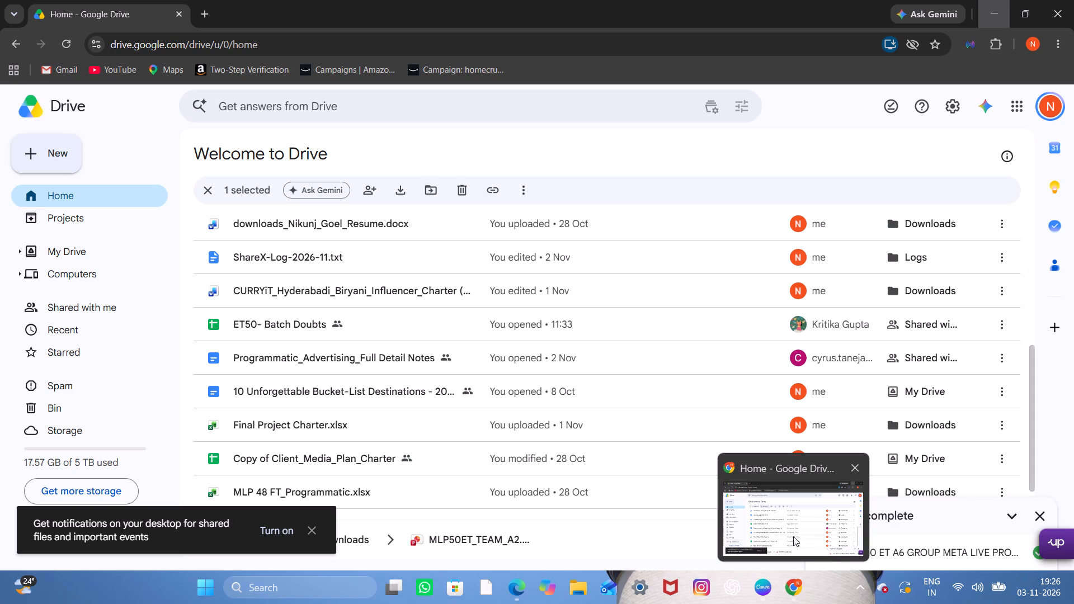
In Chrome, open the Kraftshala course in a new tab and show its past submissions.
{"action": "left_click", "coordinate": [793, 536]}
{"action": "left_click", "coordinate": [207, 22]}
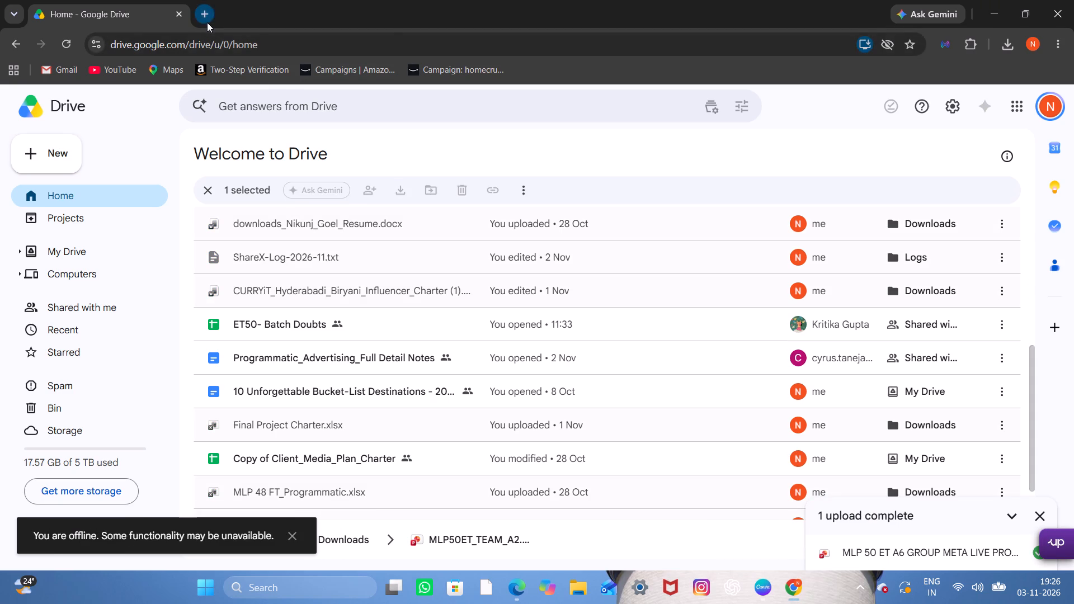
{"action": "key", "text": "l"}
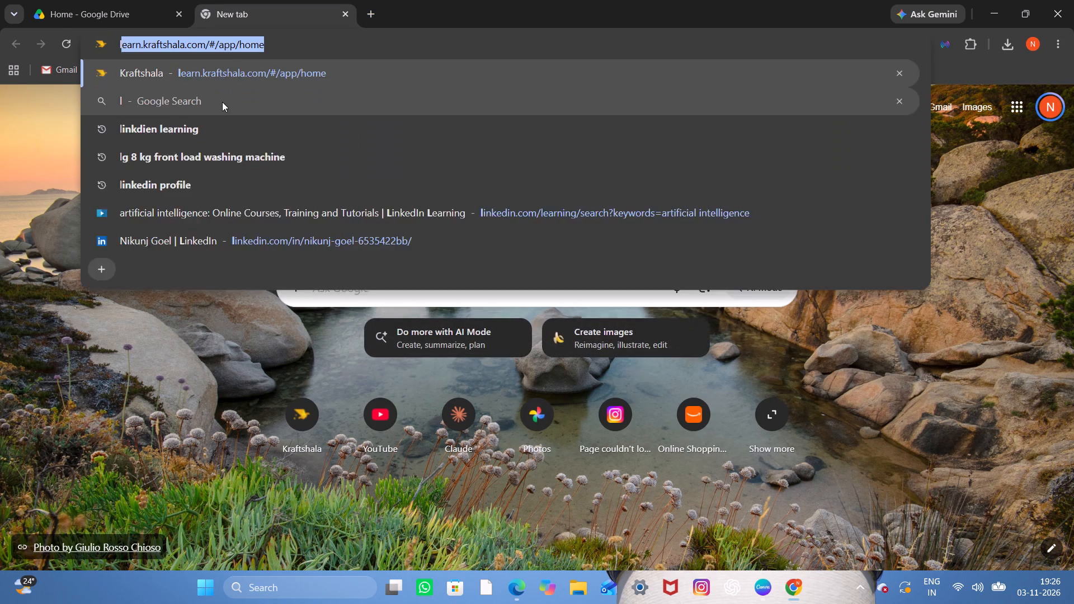
{"action": "key", "text": "Return"}
{"action": "left_click", "coordinate": [256, 238]}
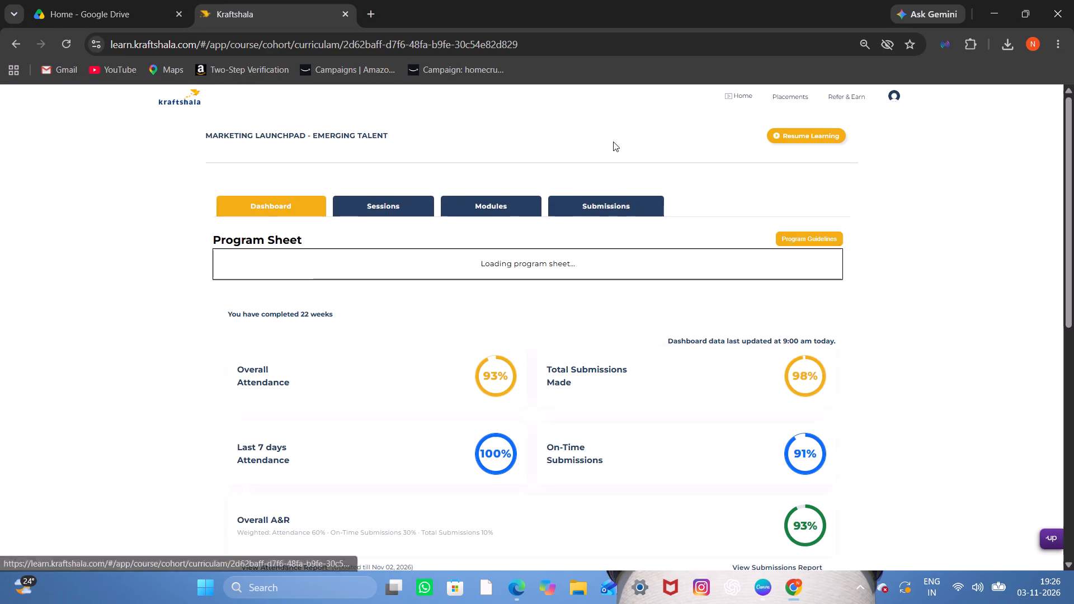
{"action": "left_click", "coordinate": [607, 196]}
{"action": "left_click", "coordinate": [362, 246]}
Find the MLP 50 ET_Search_Search Live Project PPT_Rework submission and open its submitted PDF.
{"action": "scroll", "coordinate": [515, 397], "scroll_direction": "down", "scroll_amount": 2}
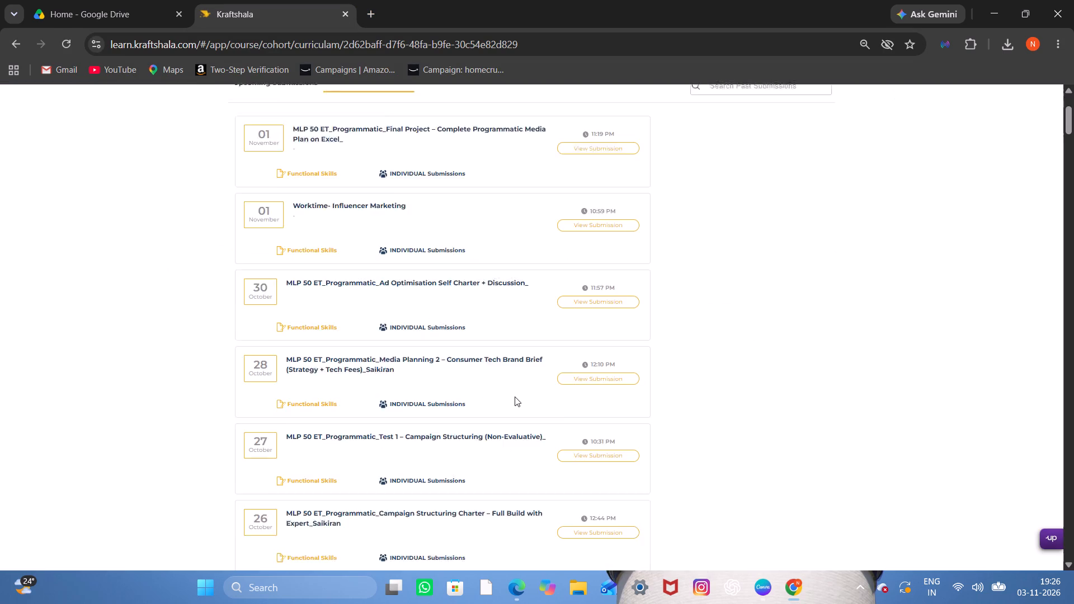
{"action": "scroll", "coordinate": [515, 397], "scroll_direction": "down", "scroll_amount": 5}
{"action": "scroll", "coordinate": [702, 330], "scroll_direction": "down", "scroll_amount": 2}
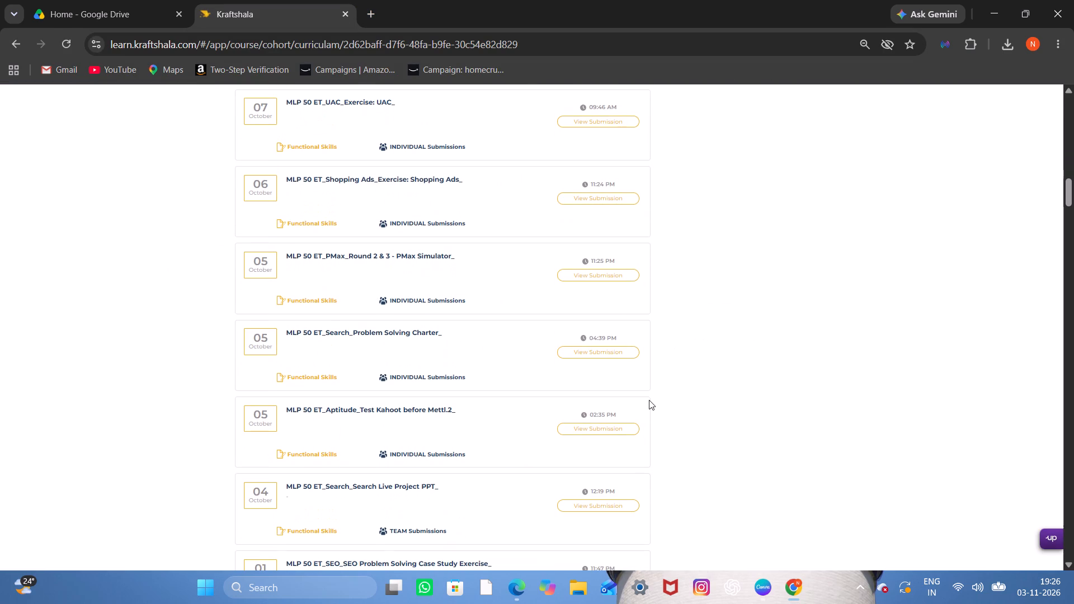
{"action": "scroll", "coordinate": [679, 376], "scroll_direction": "up", "scroll_amount": 4}
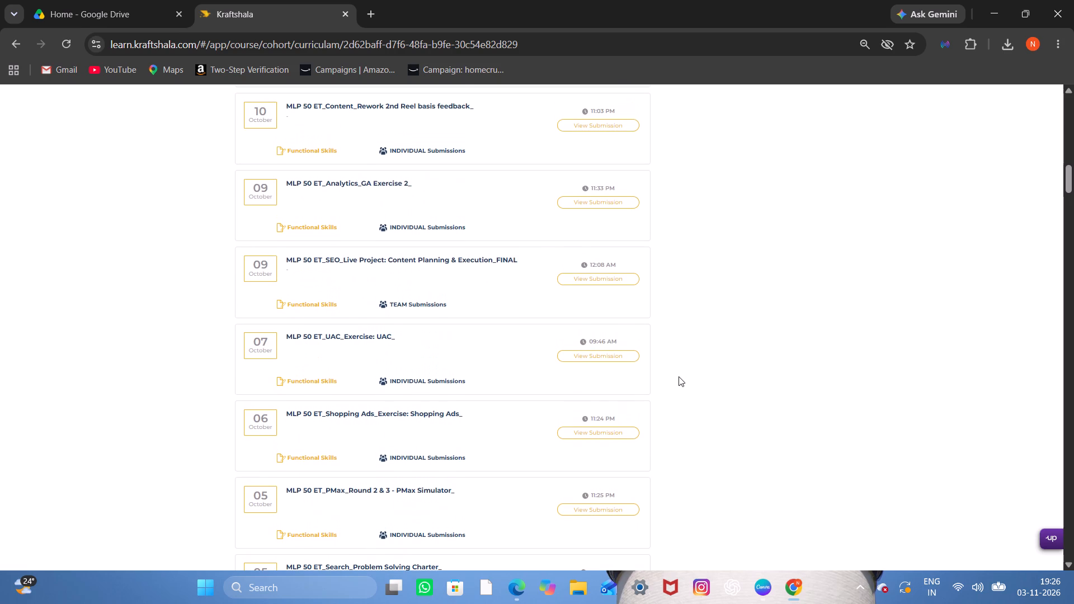
{"action": "scroll", "coordinate": [679, 376], "scroll_direction": "up", "scroll_amount": 1}
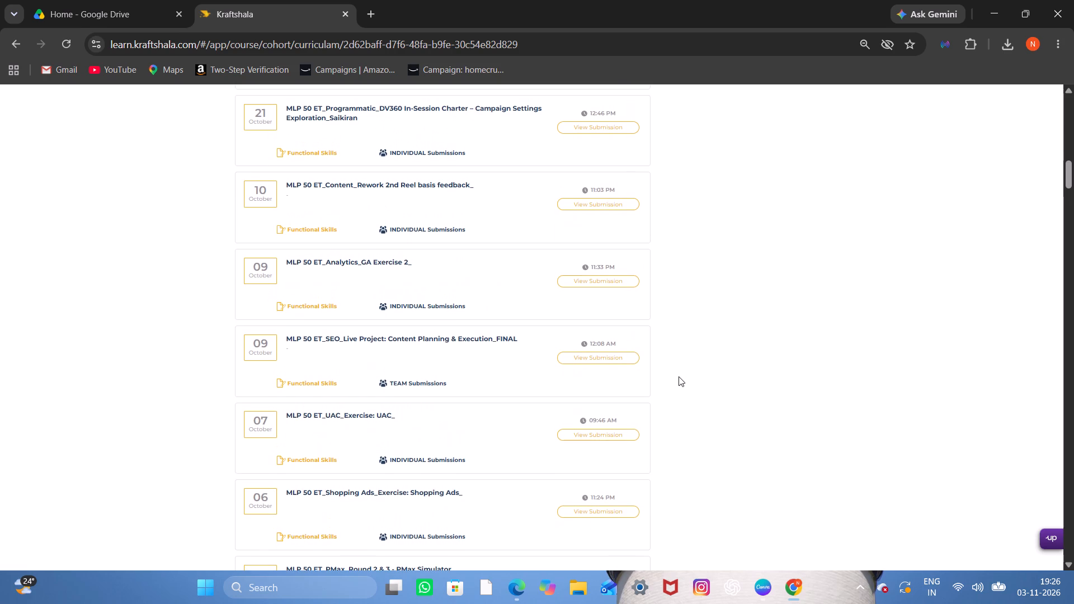
{"action": "scroll", "coordinate": [679, 376], "scroll_direction": "up", "scroll_amount": 3}
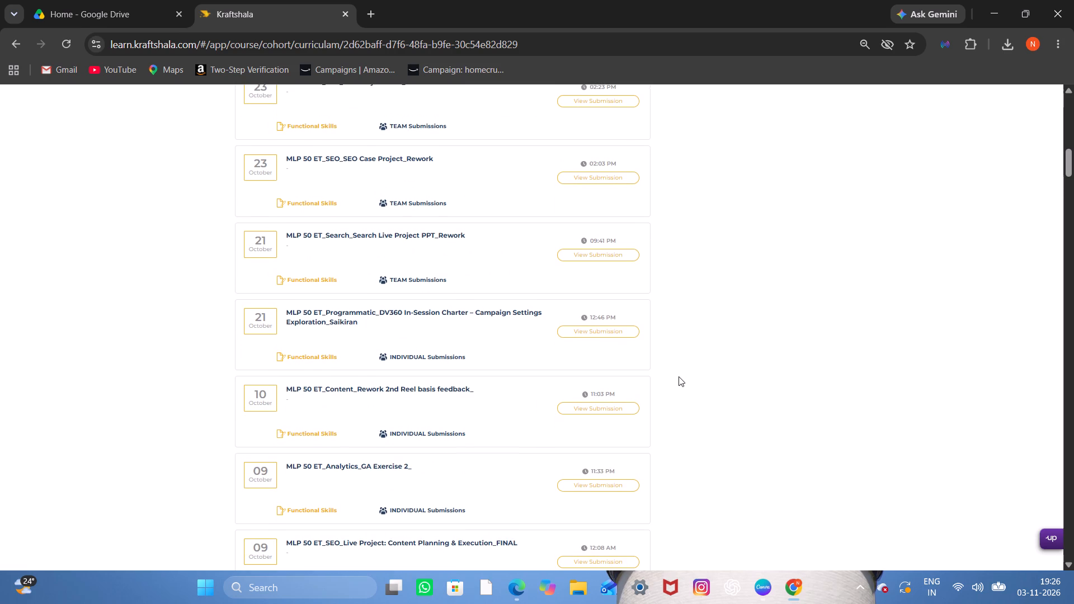
{"action": "scroll", "coordinate": [680, 391], "scroll_direction": "up", "scroll_amount": 1}
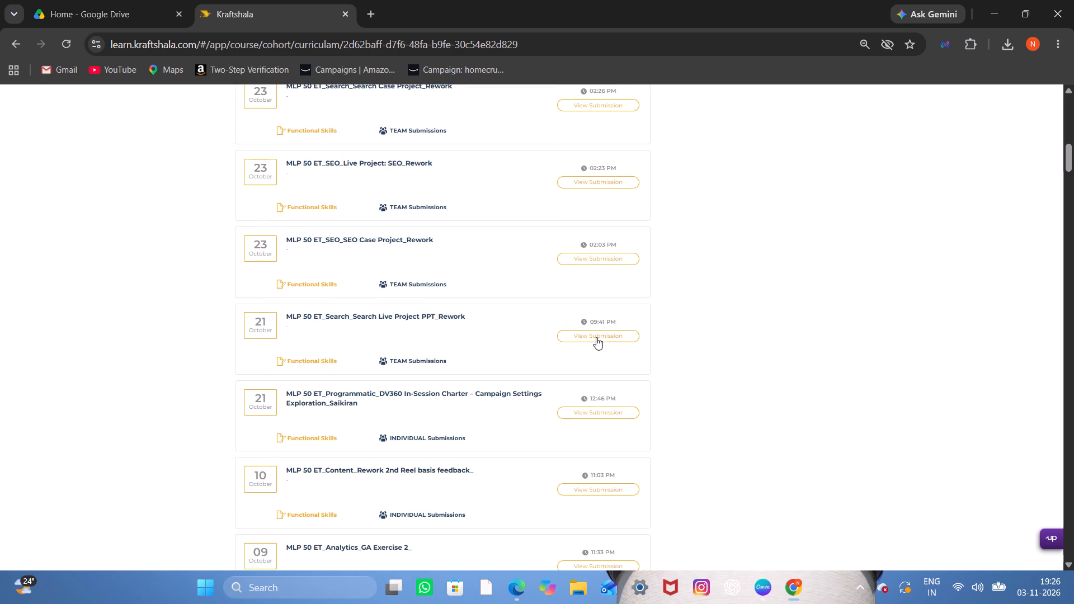
{"action": "left_click", "coordinate": [596, 337]}
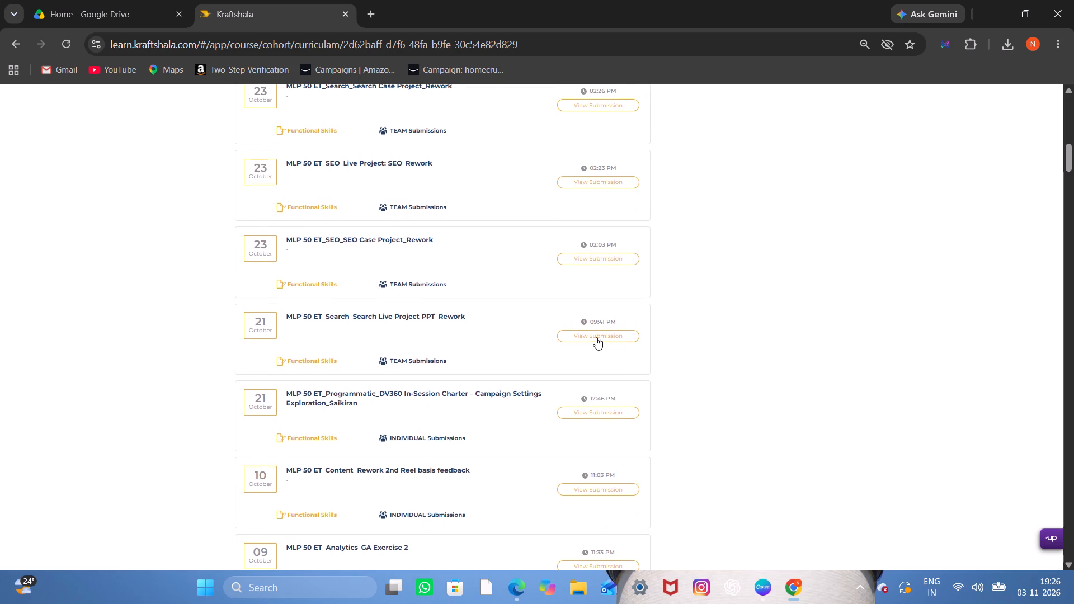
{"action": "left_click", "coordinate": [803, 352]}
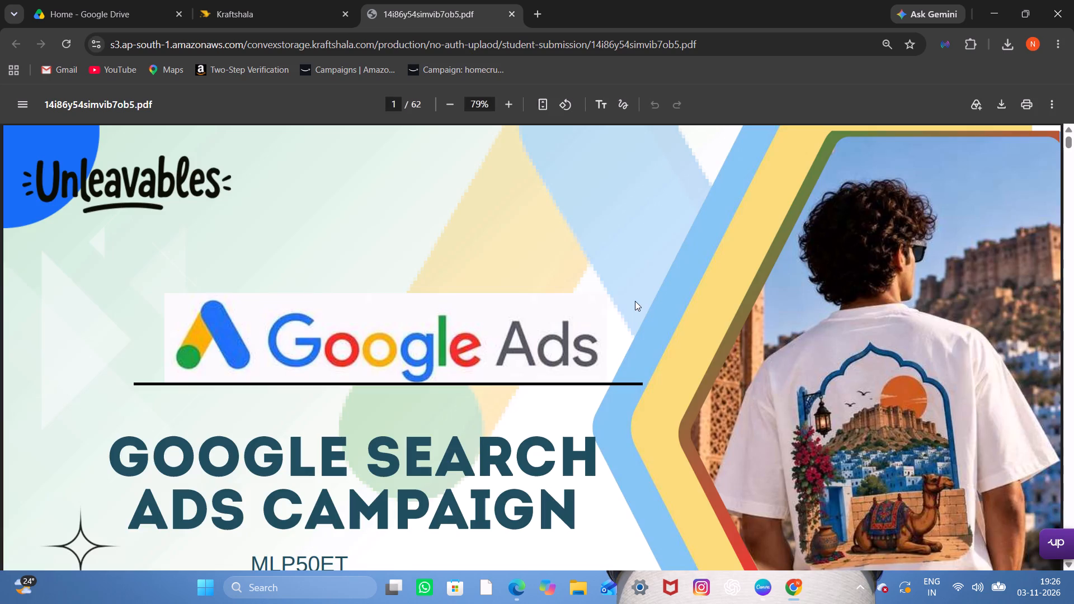
Look through the Google Search Ads Campaign PDF to check its slides, and return to the cover page.
{"action": "scroll", "coordinate": [525, 353], "scroll_direction": "down", "scroll_amount": 2}
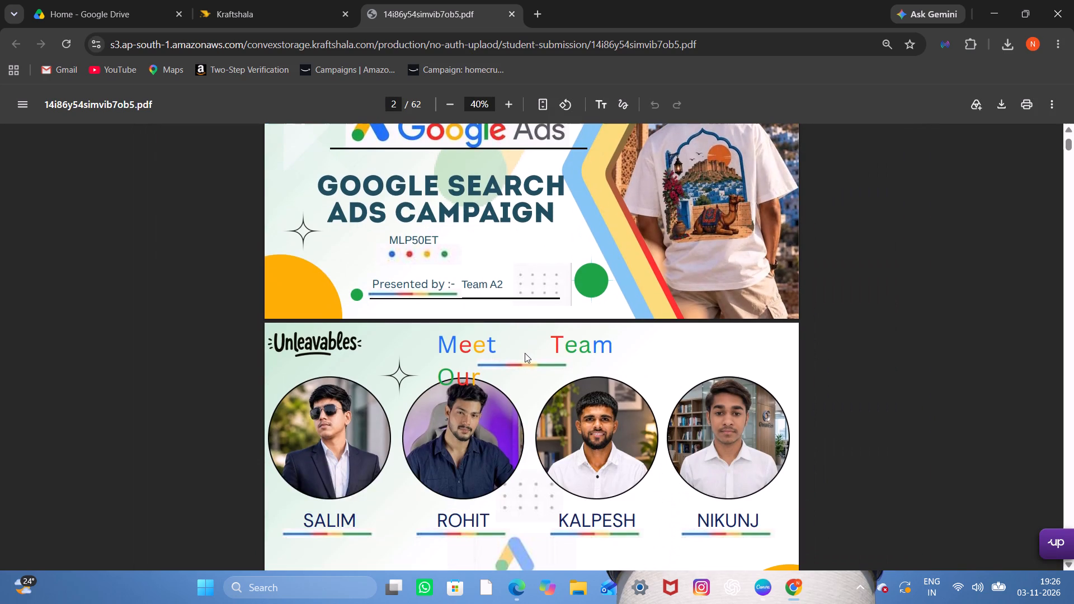
{"action": "scroll", "coordinate": [525, 353], "scroll_direction": "down", "scroll_amount": 9}
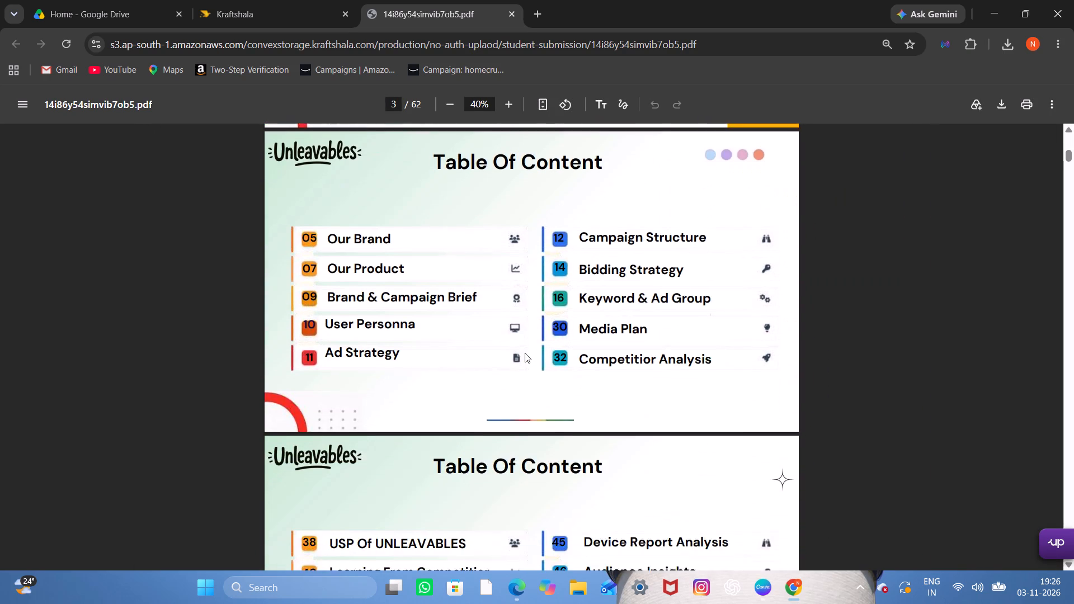
{"action": "scroll", "coordinate": [525, 353], "scroll_direction": "down", "scroll_amount": 14}
{"action": "scroll", "coordinate": [525, 353], "scroll_direction": "down", "scroll_amount": 7}
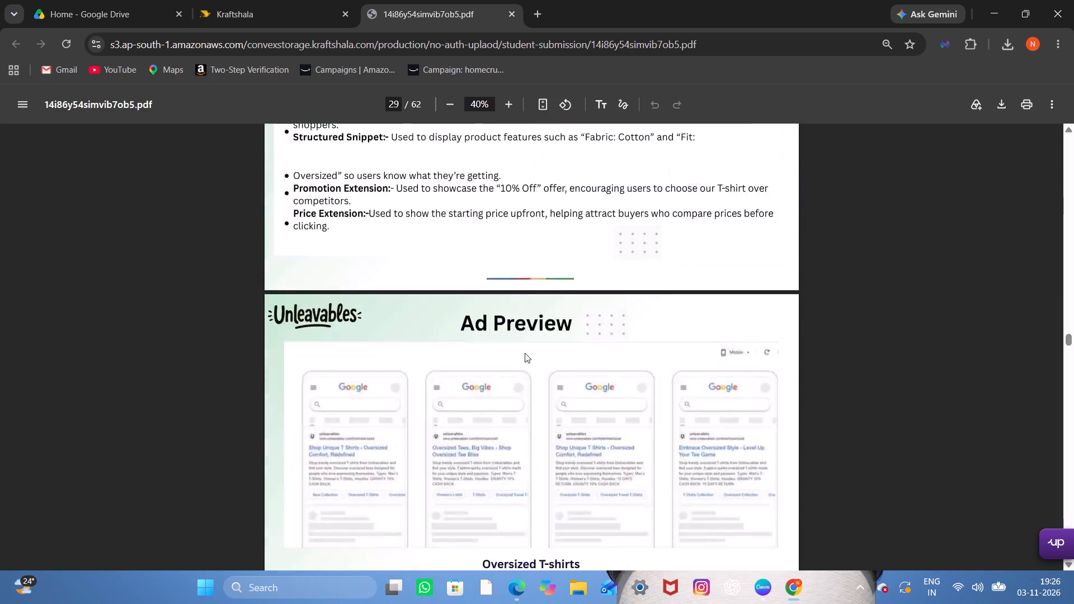
{"action": "scroll", "coordinate": [525, 353], "scroll_direction": "down", "scroll_amount": 7}
{"action": "scroll", "coordinate": [525, 353], "scroll_direction": "up", "scroll_amount": 20}
{"action": "scroll", "coordinate": [525, 353], "scroll_direction": "up", "scroll_amount": 10}
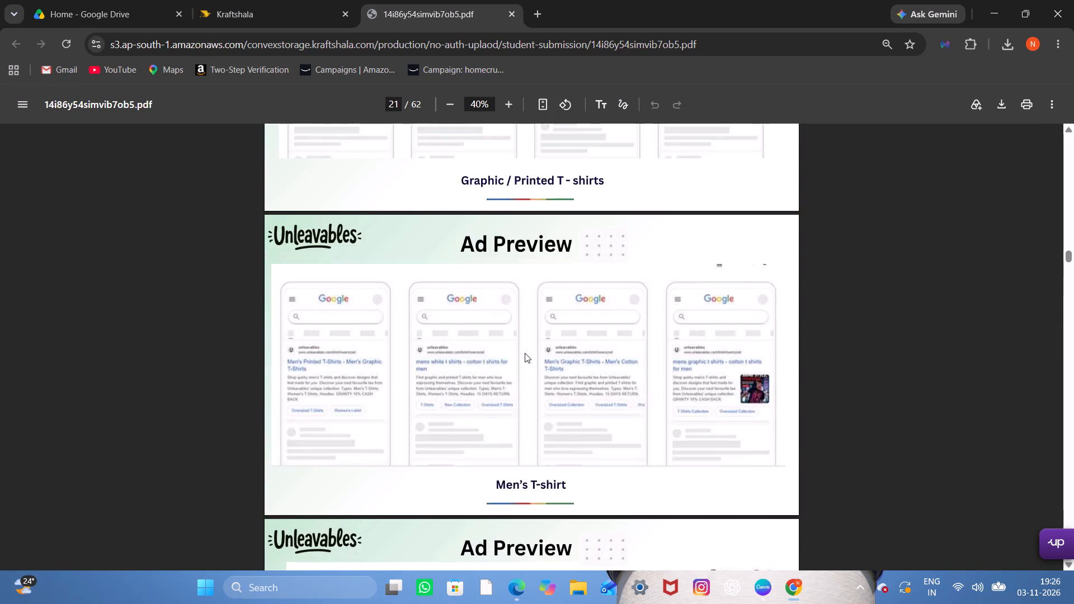
{"action": "scroll", "coordinate": [525, 353], "scroll_direction": "up", "scroll_amount": 11}
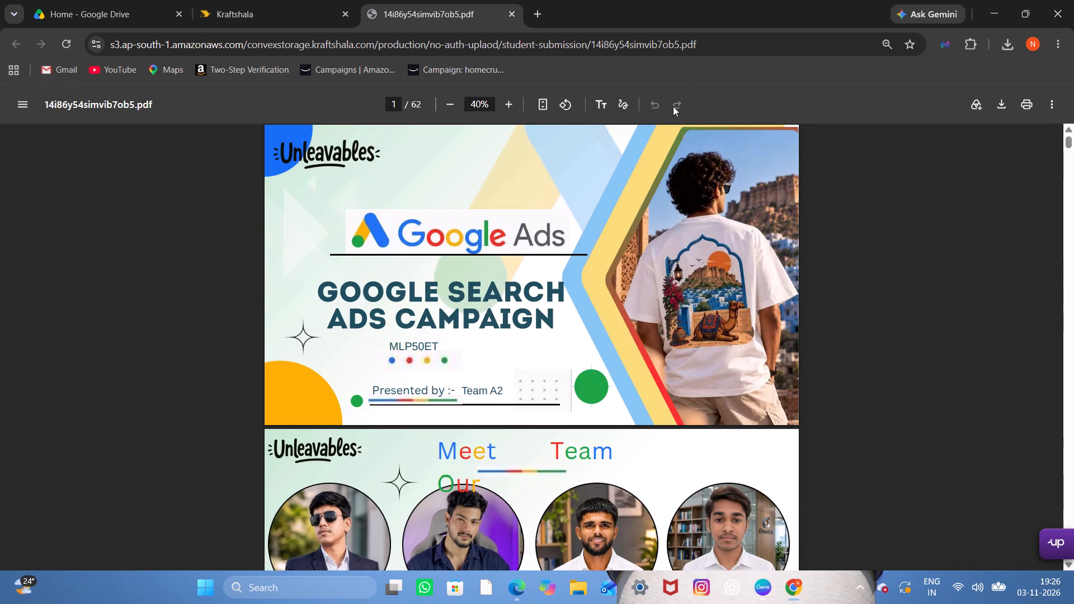
Copy the full web address of the Google Search Ads Campaign PDF.
{"action": "double_click", "coordinate": [715, 38]}
{"action": "double_click", "coordinate": [715, 38]}
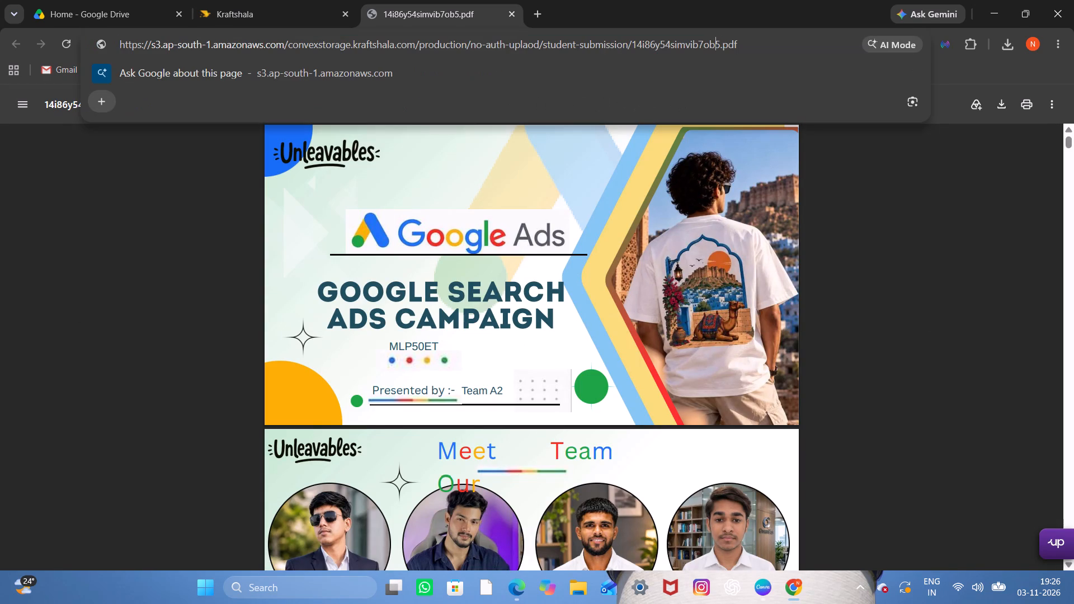
{"action": "double_click", "coordinate": [746, 43]}
{"action": "left_click", "coordinate": [746, 43]}
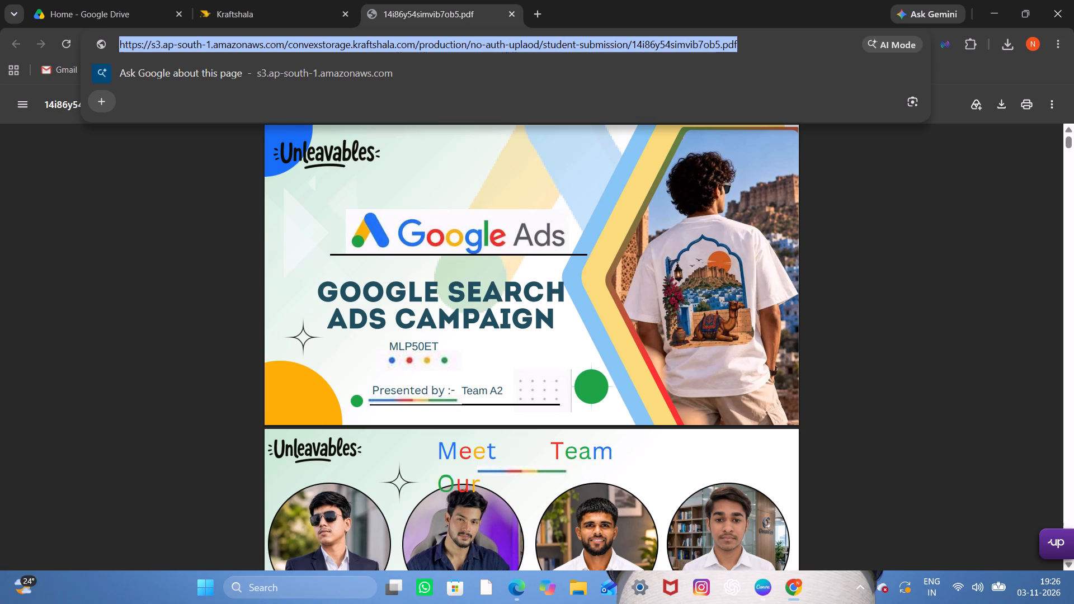
{"action": "key", "text": "ctrl+c"}
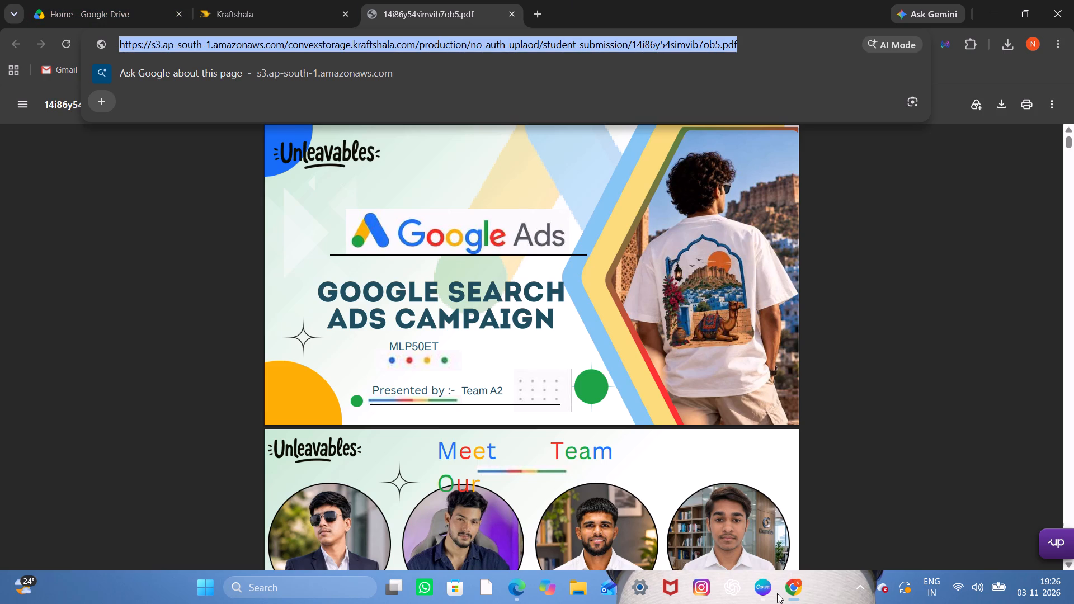
In Canva, replace the Drive link on page 5's SEARCHPPT LINK label with the copied PDF address.
{"action": "left_click", "coordinate": [747, 550]}
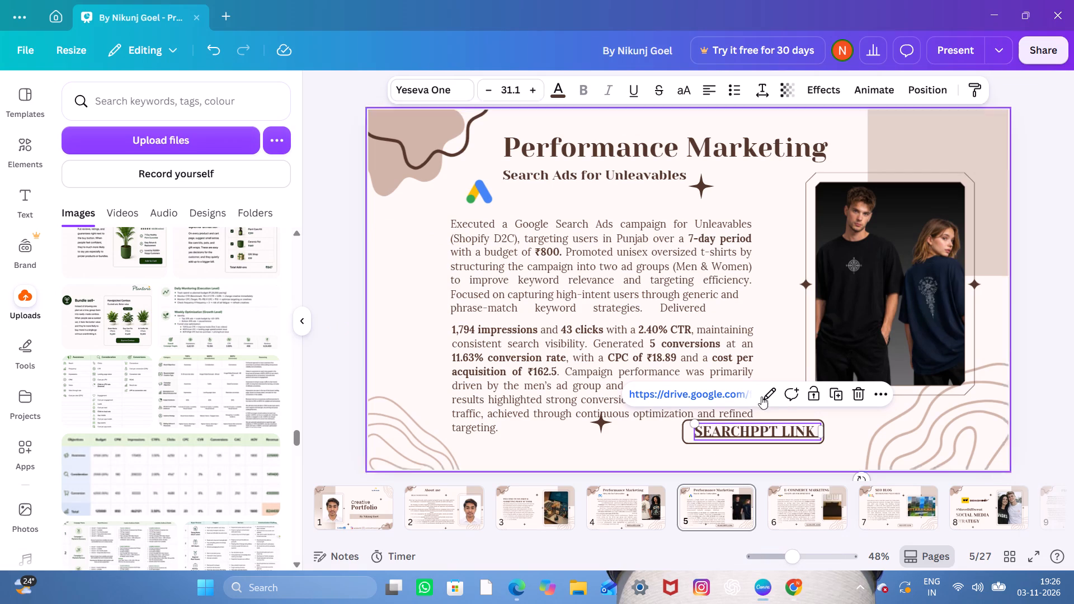
{"action": "left_click", "coordinate": [770, 389]}
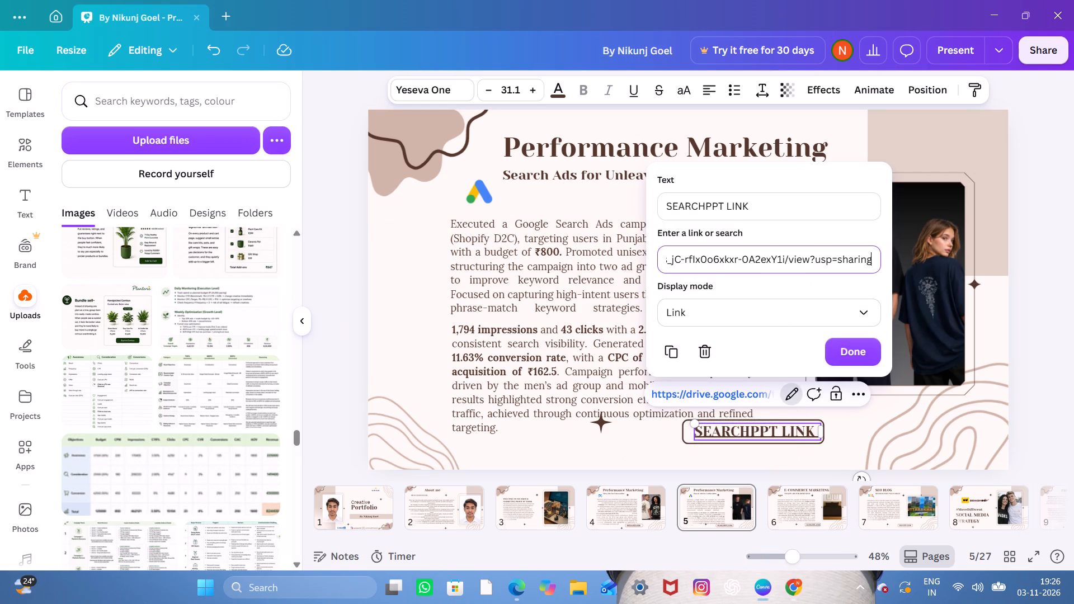
{"action": "key", "text": "BackSpace"}
{"action": "key", "text": "BackSpace"}
{"action": "key", "text": "BackSpace"}
{"action": "key", "text": "BackSpace"}
{"action": "key", "text": "BackSpace"}
{"action": "key", "text": "BackSpace"}
{"action": "key", "text": "BackSpace"}
{"action": "key", "text": "BackSpace"}
{"action": "key", "text": "BackSpace"}
{"action": "key", "text": "BackSpace"}
{"action": "key", "text": "BackSpace"}
{"action": "key", "text": "BackSpace"}
{"action": "key", "text": "BackSpace"}
{"action": "key", "text": "BackSpace"}
{"action": "key", "text": "BackSpace"}
{"action": "key", "text": "BackSpace"}
{"action": "key", "text": "BackSpace"}
{"action": "key", "text": "BackSpace"}
{"action": "key", "text": "BackSpace"}
{"action": "key", "text": "BackSpace"}
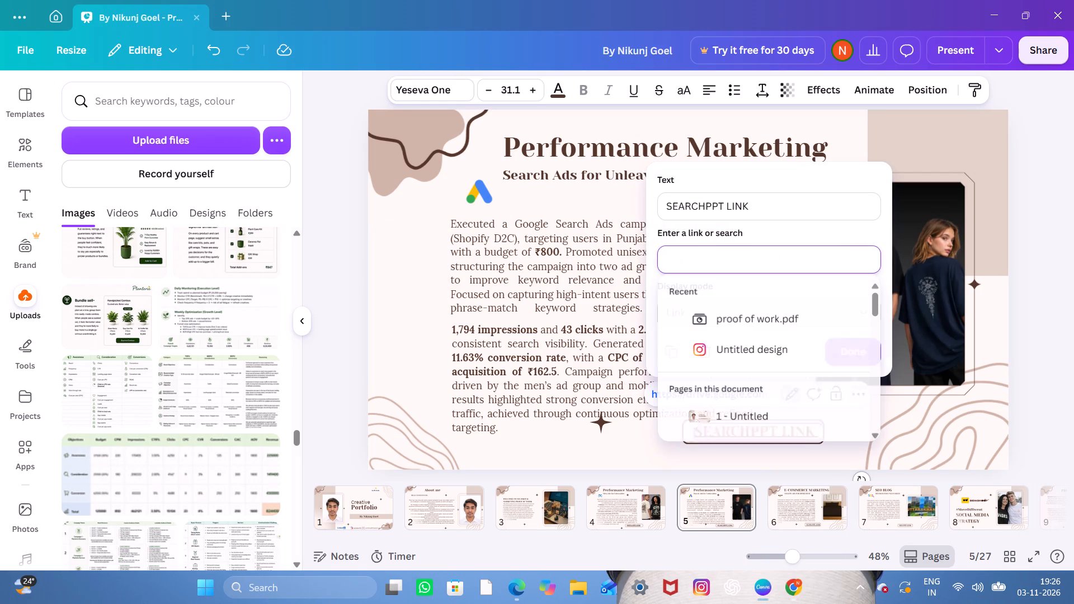
{"action": "key", "text": "ctrl+v"}
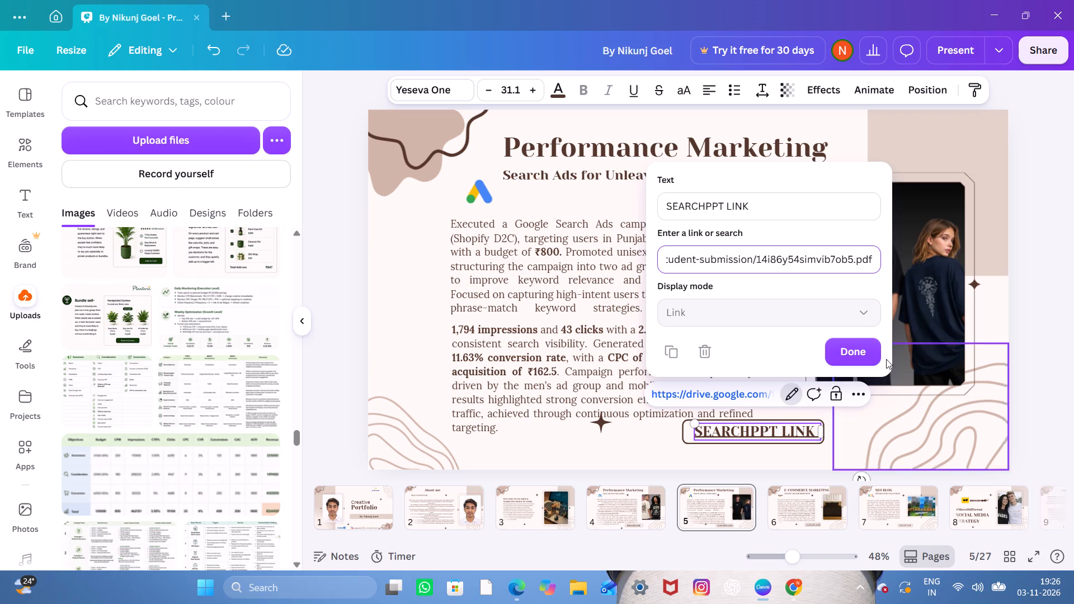
{"action": "left_click", "coordinate": [860, 355]}
Apply the new PDF address to page 5's SEARCHPPT LINK label and close its link settings.
{"action": "left_click", "coordinate": [690, 390]}
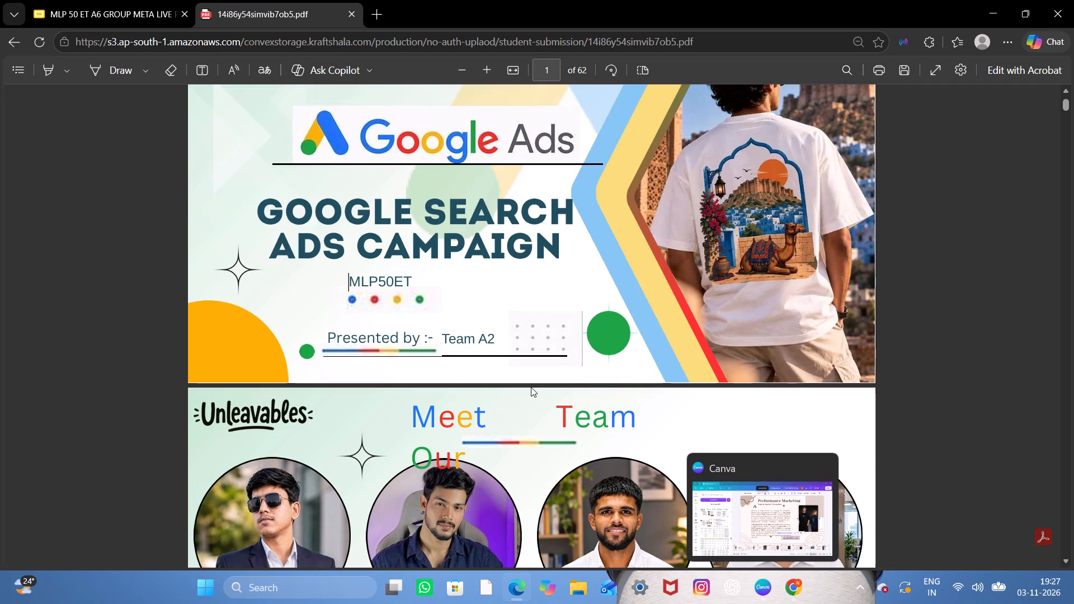
In Edge, read the Google Search Ads Campaign PDF from the cover through the Ad Strategy slide for the campaign details.
{"action": "scroll", "coordinate": [531, 387], "scroll_direction": "down", "scroll_amount": 12}
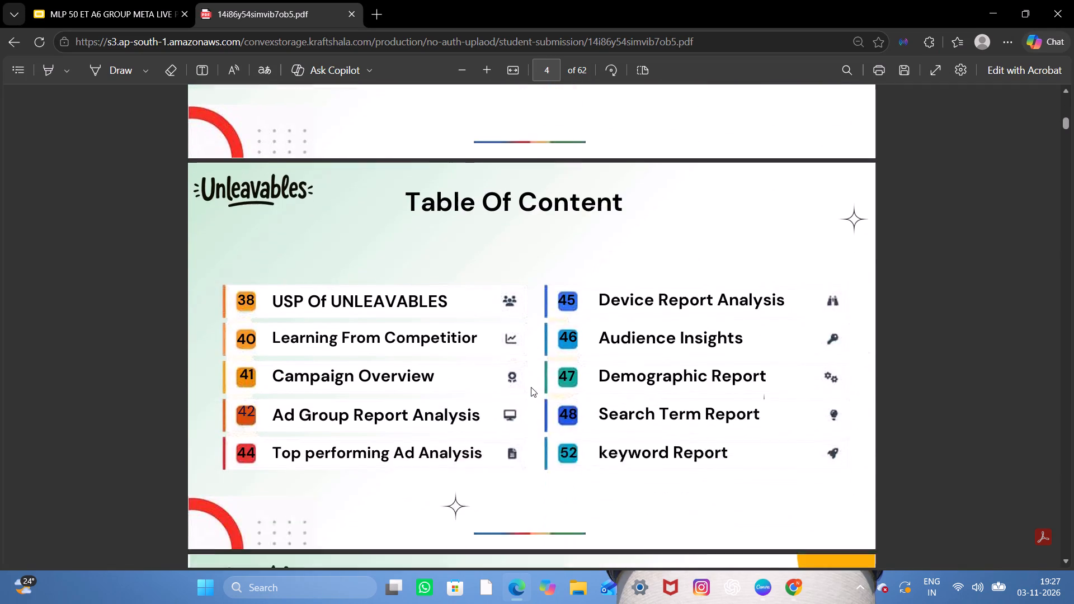
{"action": "scroll", "coordinate": [531, 387], "scroll_direction": "down", "scroll_amount": 4}
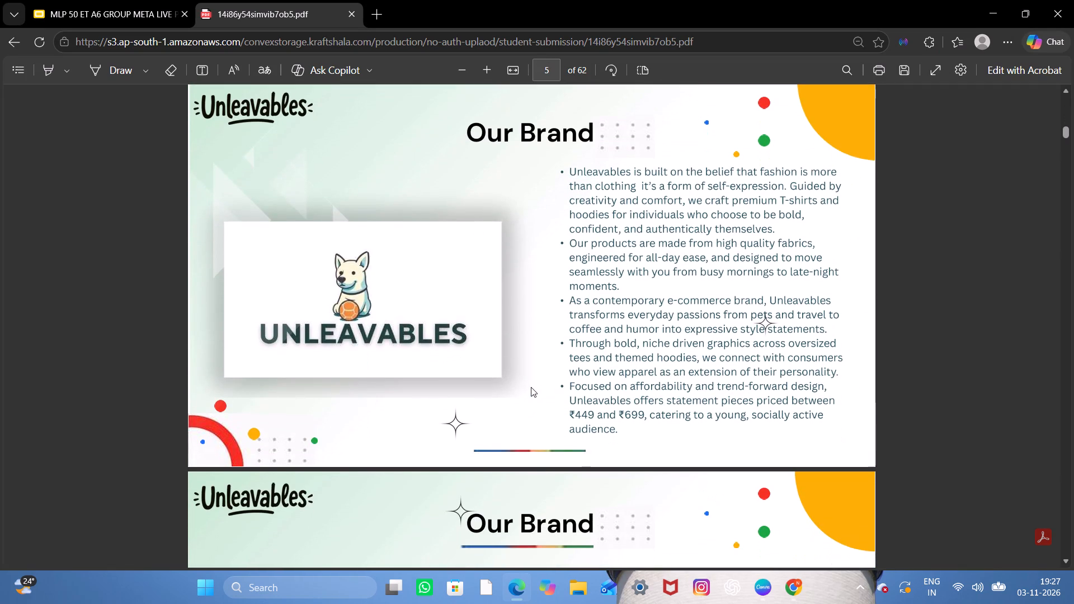
{"action": "scroll", "coordinate": [531, 387], "scroll_direction": "down", "scroll_amount": 7}
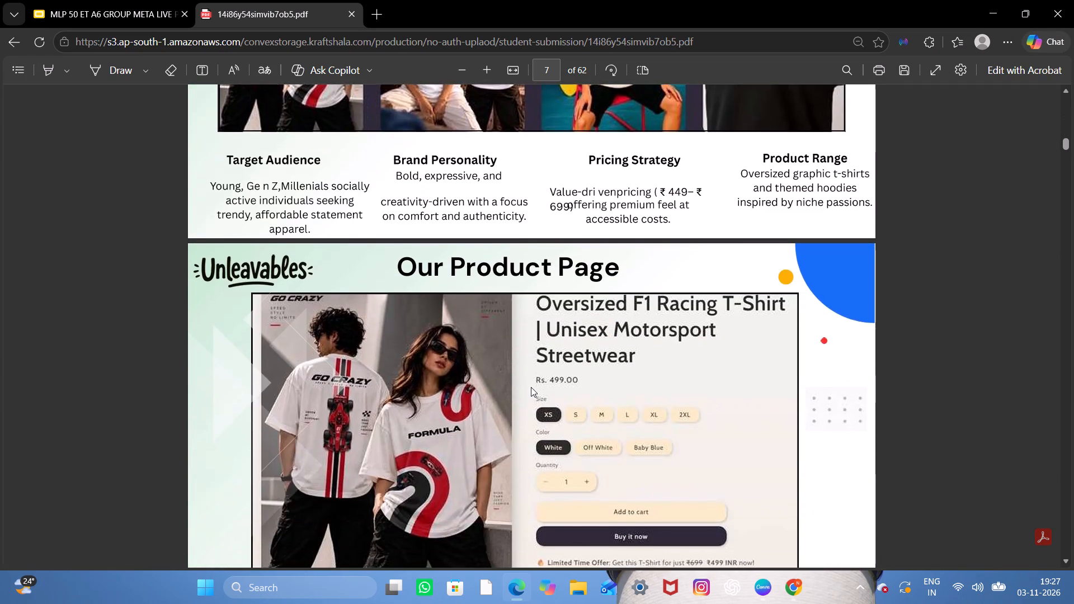
{"action": "scroll", "coordinate": [531, 387], "scroll_direction": "up", "scroll_amount": 1}
{"action": "scroll", "coordinate": [531, 387], "scroll_direction": "down", "scroll_amount": 5}
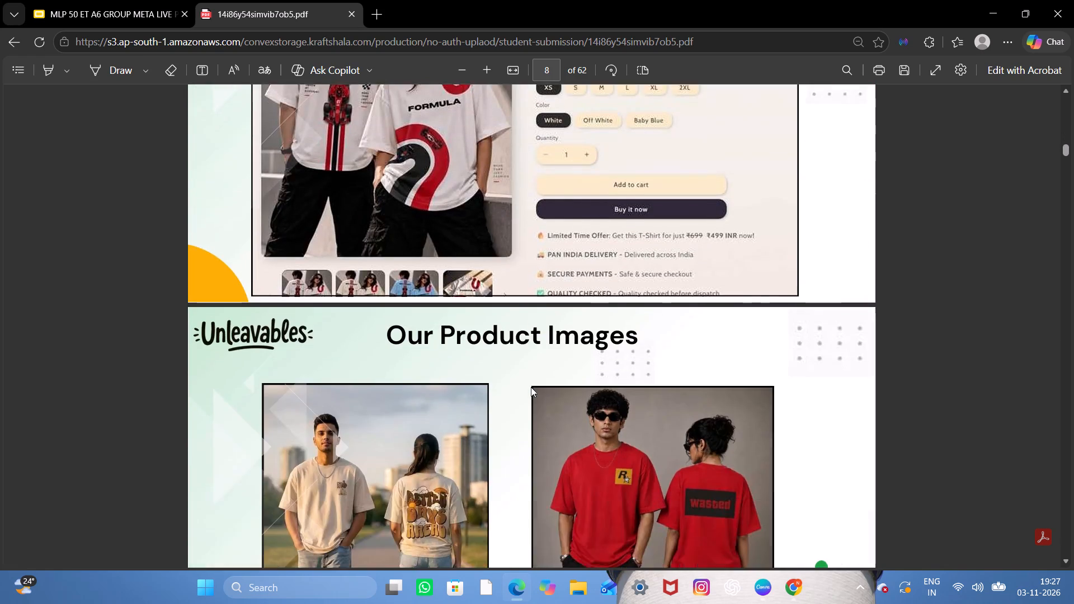
{"action": "scroll", "coordinate": [531, 387], "scroll_direction": "down", "scroll_amount": 6}
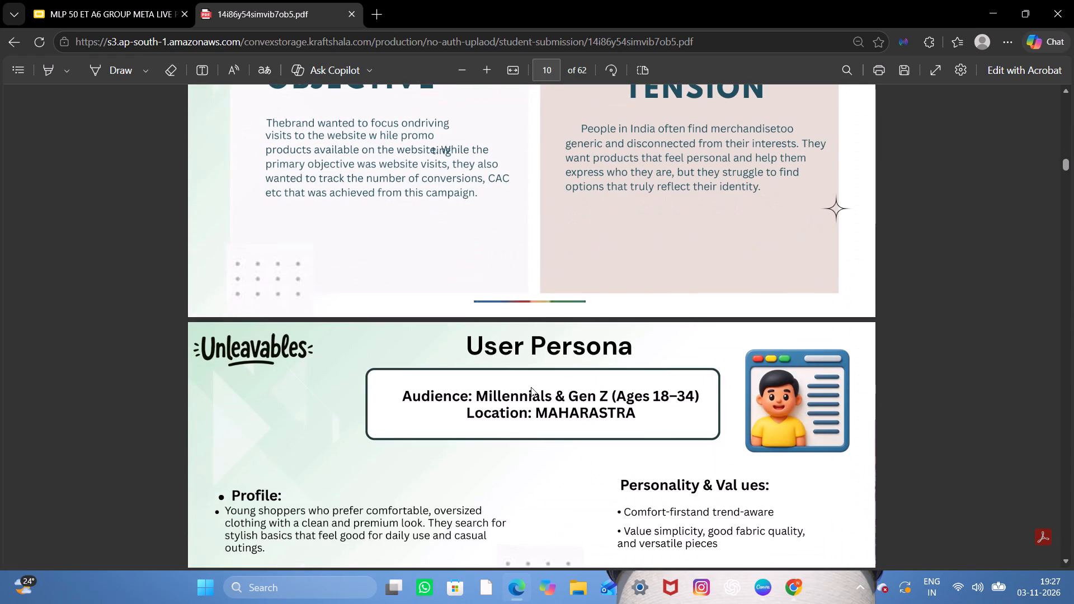
{"action": "scroll", "coordinate": [531, 387], "scroll_direction": "up", "scroll_amount": 2}
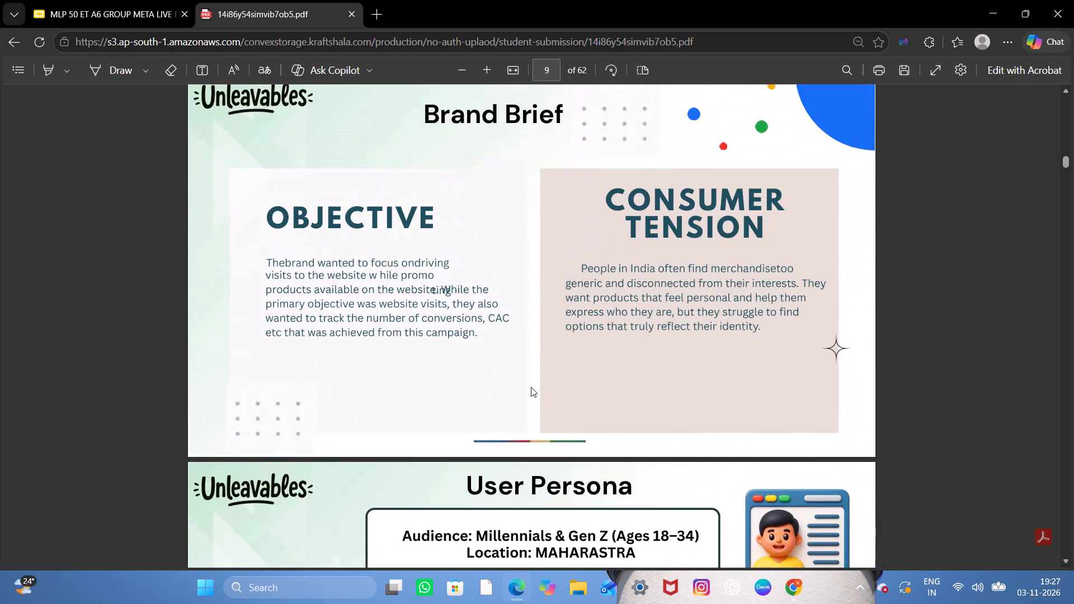
{"action": "scroll", "coordinate": [531, 387], "scroll_direction": "down", "scroll_amount": 4}
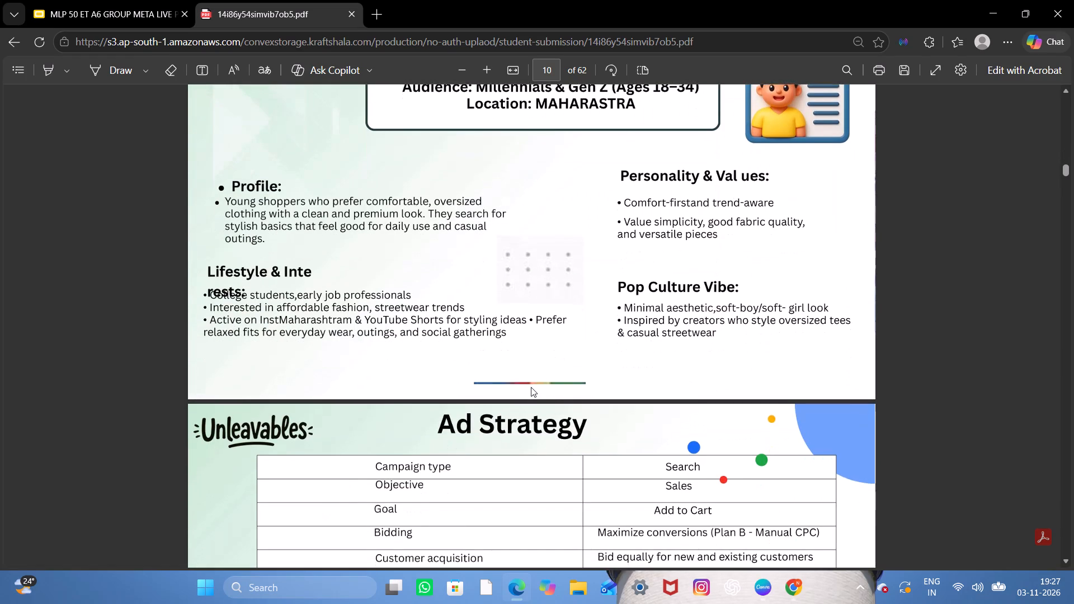
{"action": "scroll", "coordinate": [531, 387], "scroll_direction": "down", "scroll_amount": 3}
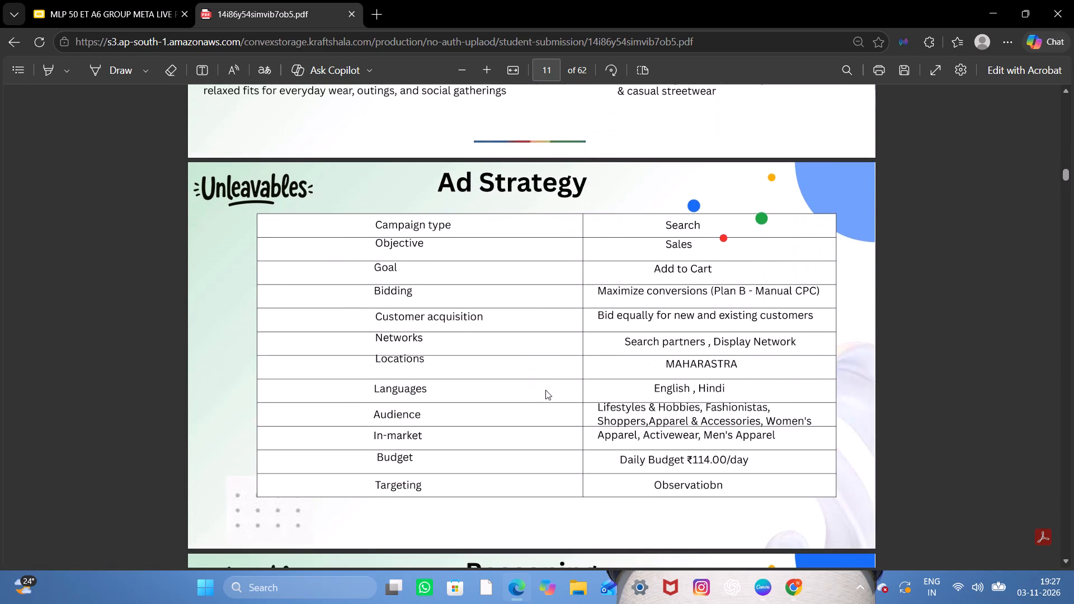
Back in Canva, replace the targeted location Punjab with Maharastra in page 5's first Search Ads paragraph.
{"action": "left_click", "coordinate": [756, 511]}
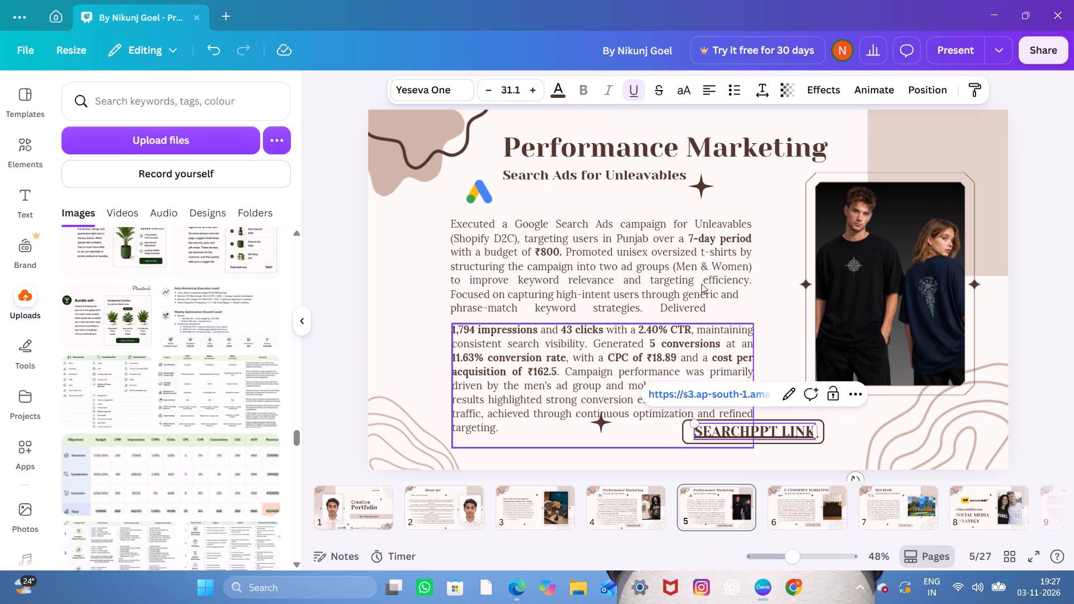
{"action": "double_click", "coordinate": [649, 238]}
{"action": "left_click", "coordinate": [649, 238]}
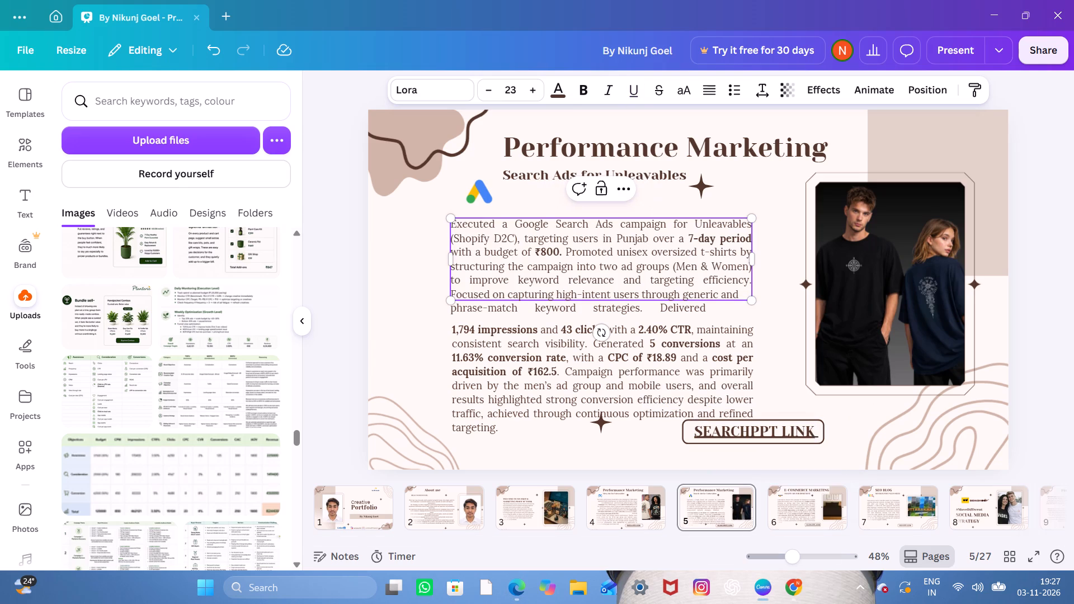
{"action": "key", "text": "BackSpace"}
{"action": "key", "text": "BackSpace"}
{"action": "key", "text": "BackSpace"}
{"action": "key", "text": "BackSpace"}
{"action": "key", "text": "BackSpace"}
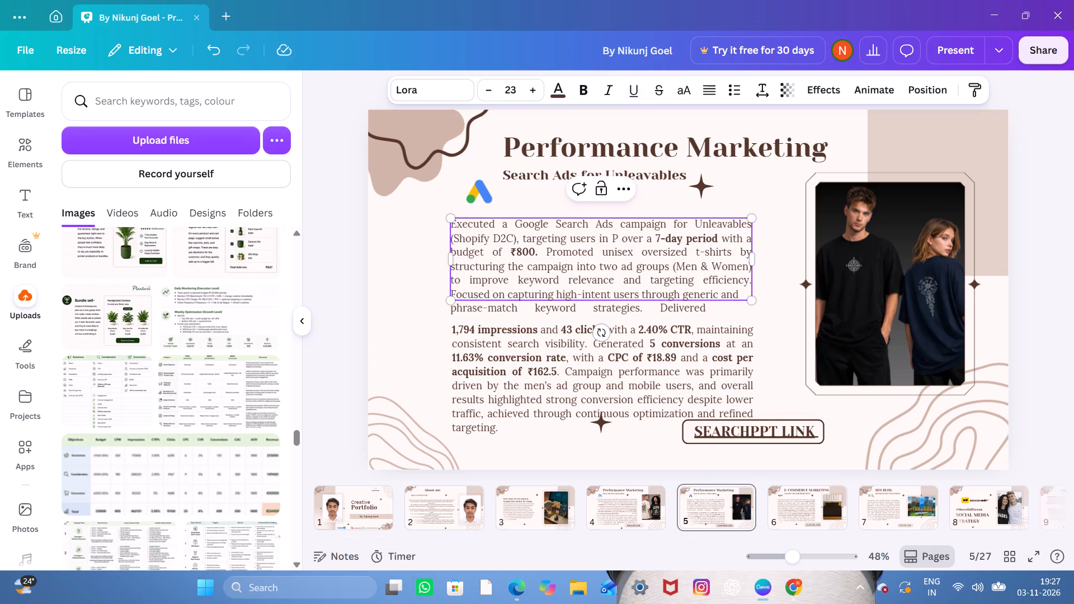
{"action": "key", "text": "BackSpace"}
{"action": "type", "text": "aharastra"}
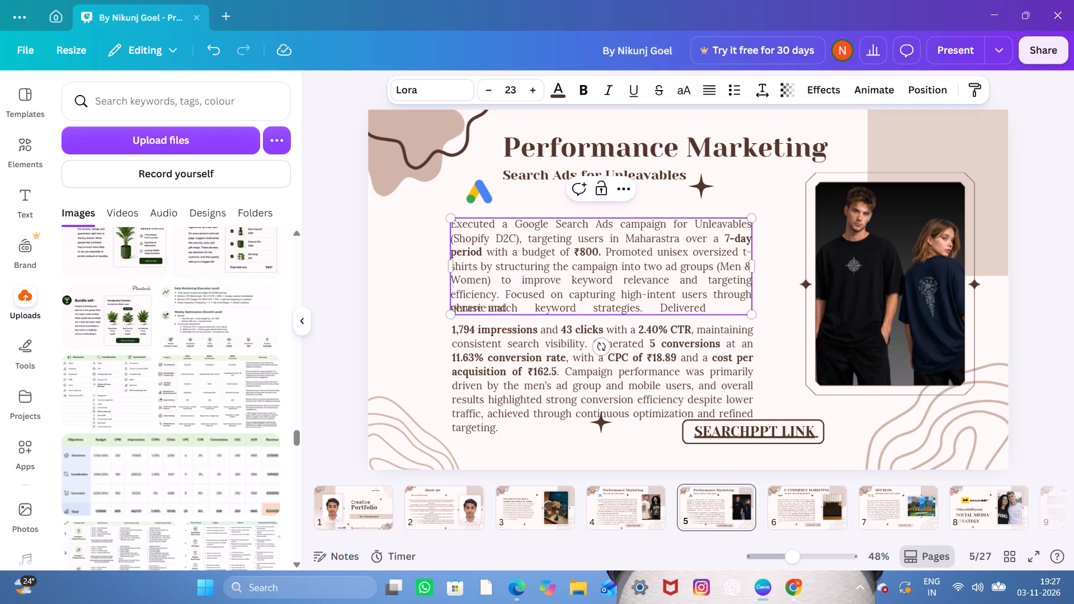
Change the number of ad groups from two to four in the same paragraph.
{"action": "left_click", "coordinate": [661, 266]}
{"action": "key", "text": "BackSpace"}
{"action": "key", "text": "BackSpace"}
{"action": "key", "text": "BackSpace"}
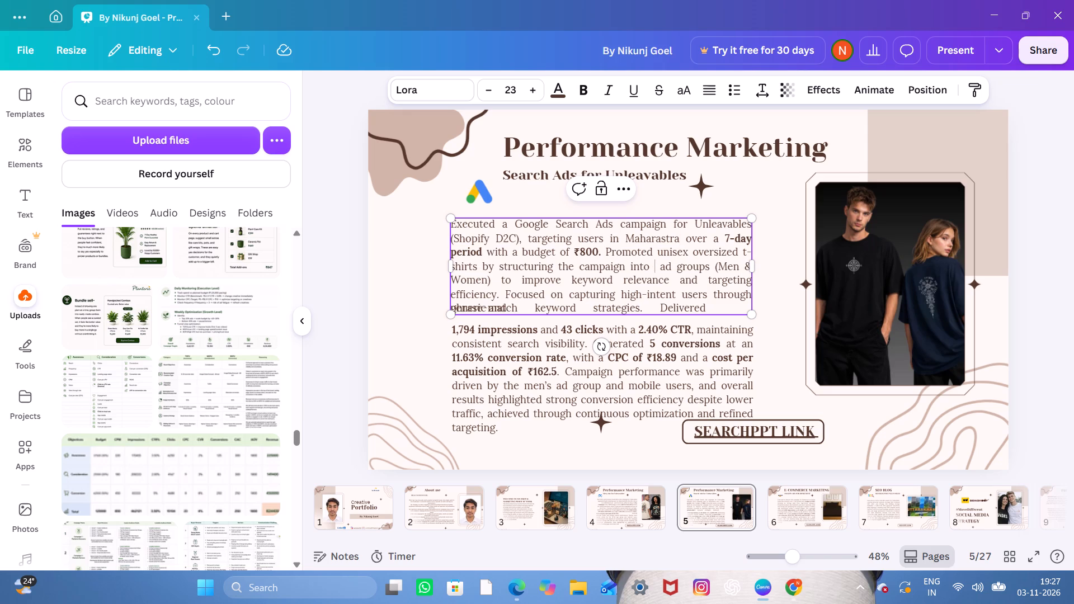
{"action": "type", "text": "fou"}
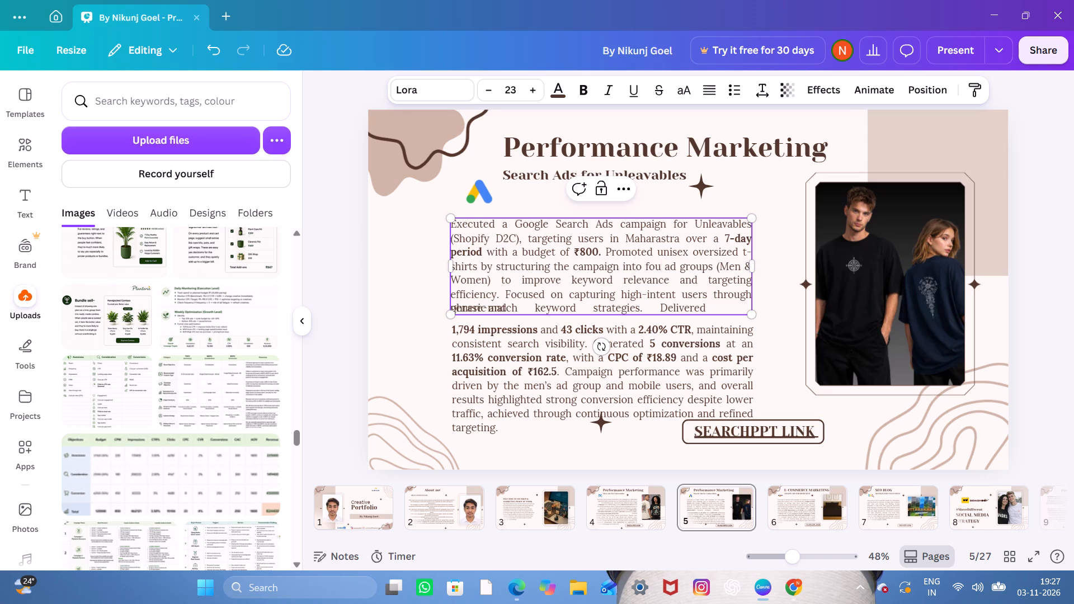
{"action": "key", "text": "r"}
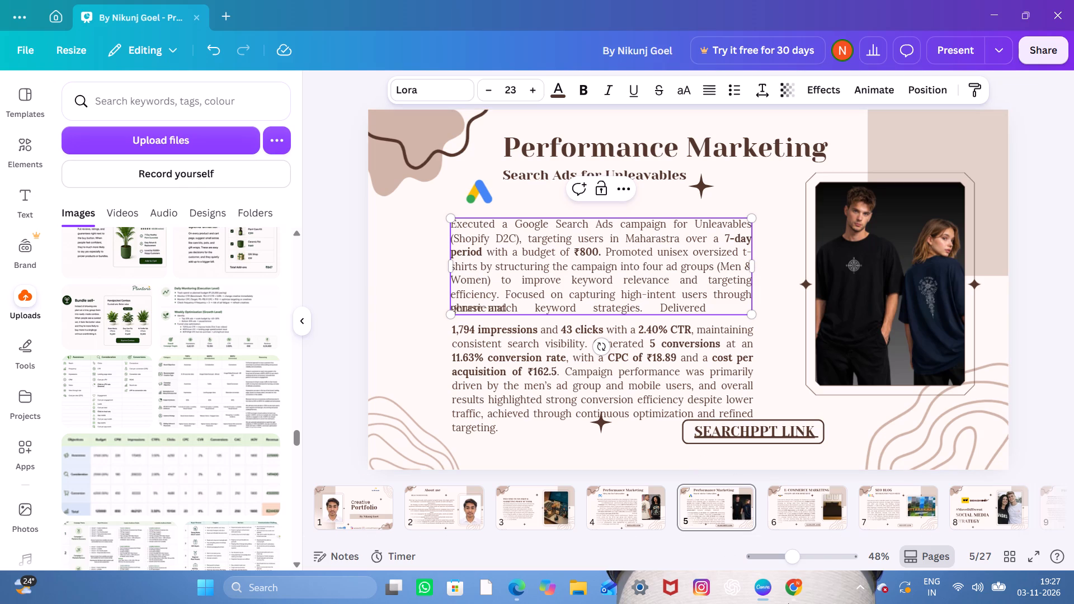
Check the Google Search Ads Campaign PDF in Chrome and Edge, including the objective, budget and bidding slides, for campaign details.
{"action": "left_click", "coordinate": [785, 520]}
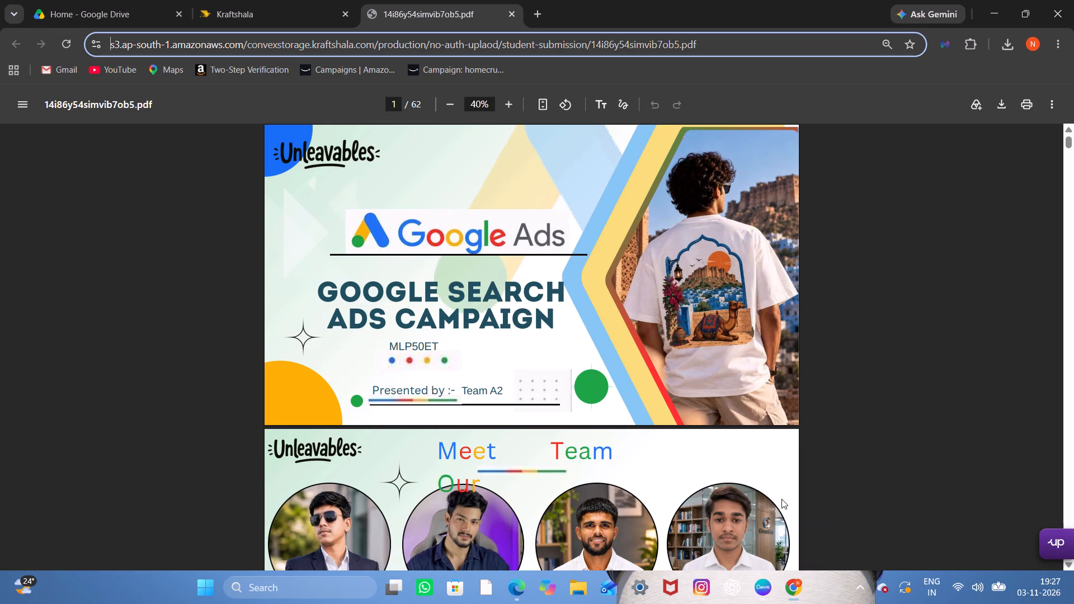
{"action": "scroll", "coordinate": [785, 394], "scroll_direction": "down", "scroll_amount": 11}
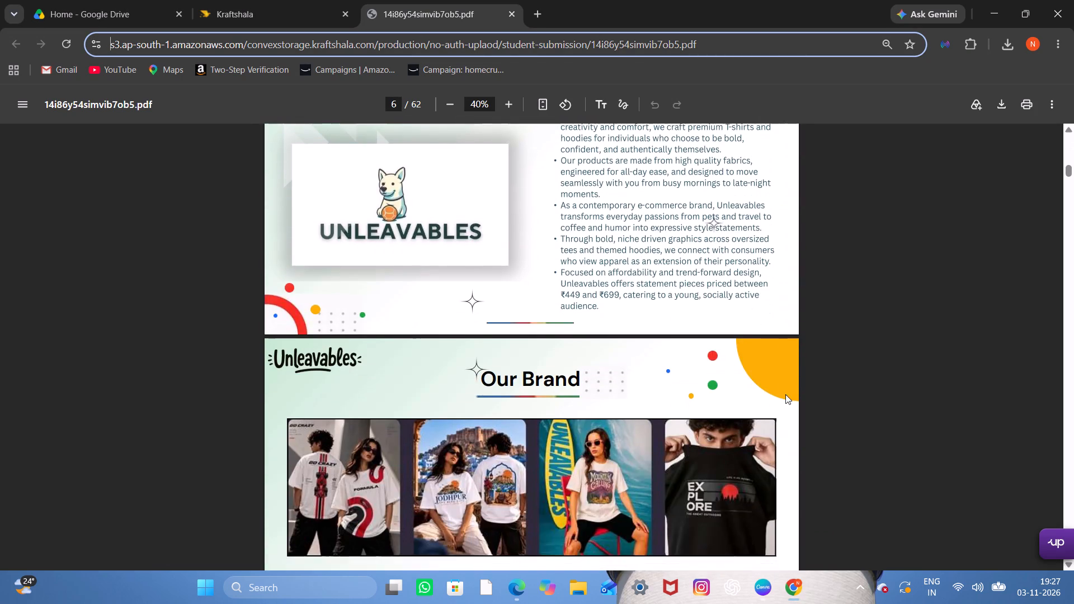
{"action": "scroll", "coordinate": [785, 394], "scroll_direction": "down", "scroll_amount": 5}
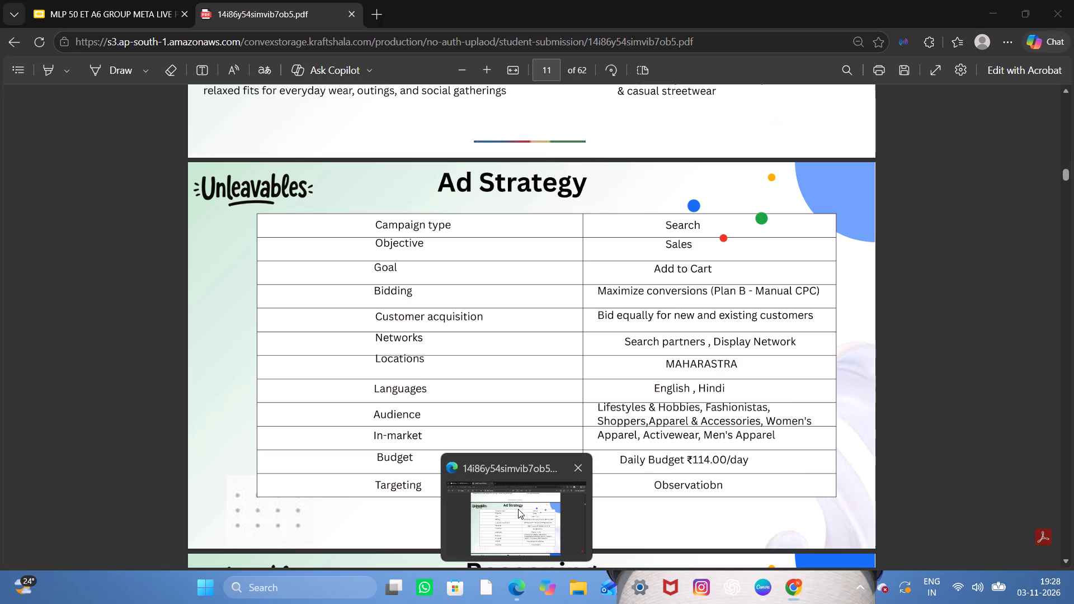
{"action": "left_click", "coordinate": [518, 509]}
{"action": "scroll", "coordinate": [765, 396], "scroll_direction": "down", "scroll_amount": 7}
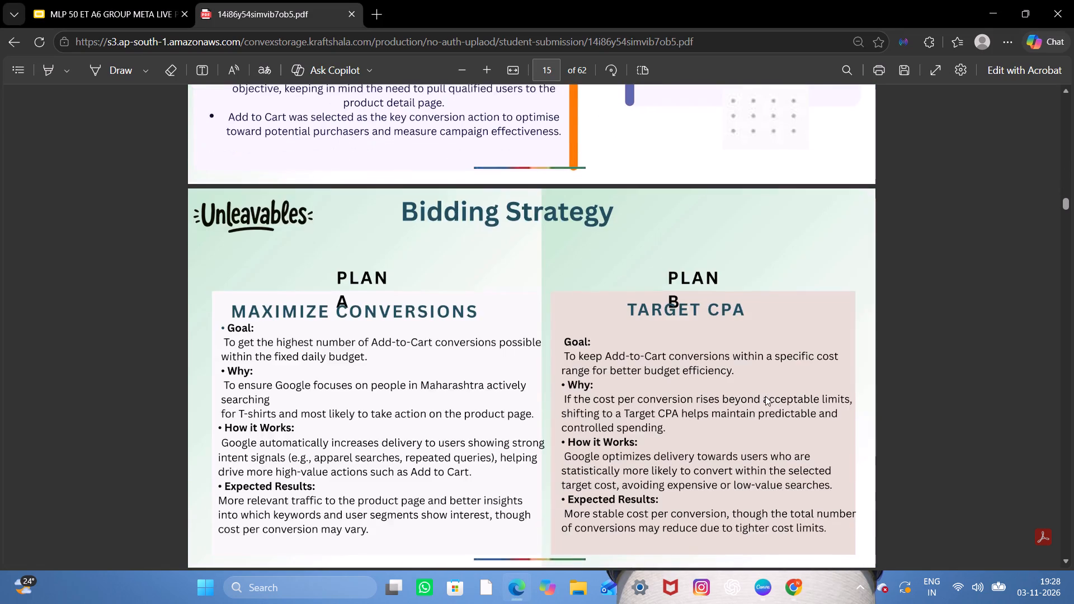
{"action": "scroll", "coordinate": [765, 396], "scroll_direction": "up", "scroll_amount": 5}
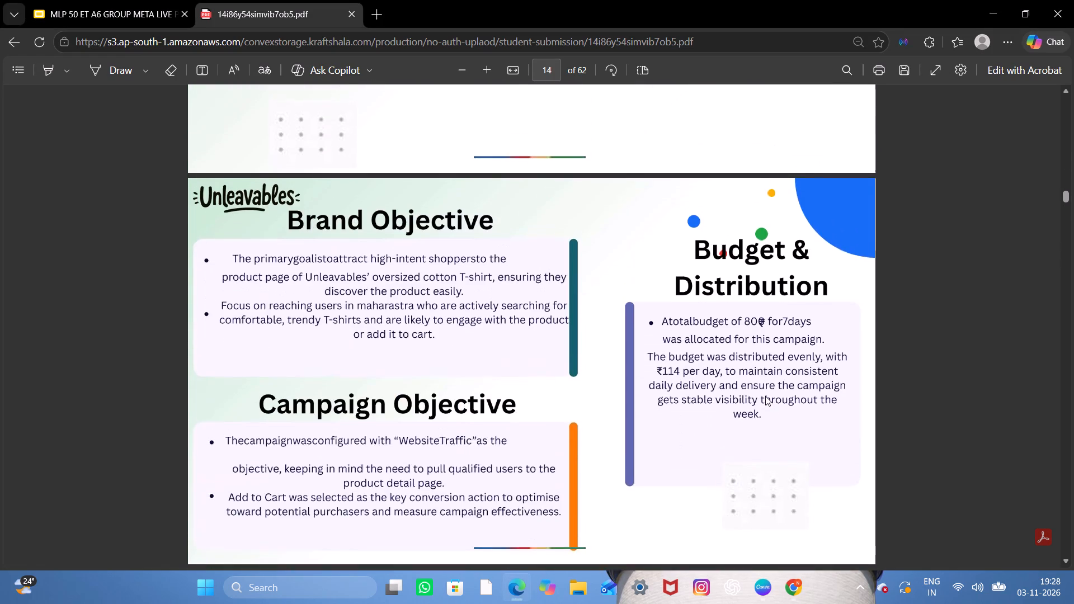
{"action": "scroll", "coordinate": [765, 396], "scroll_direction": "up", "scroll_amount": 3}
{"action": "scroll", "coordinate": [732, 333], "scroll_direction": "up", "scroll_amount": 1}
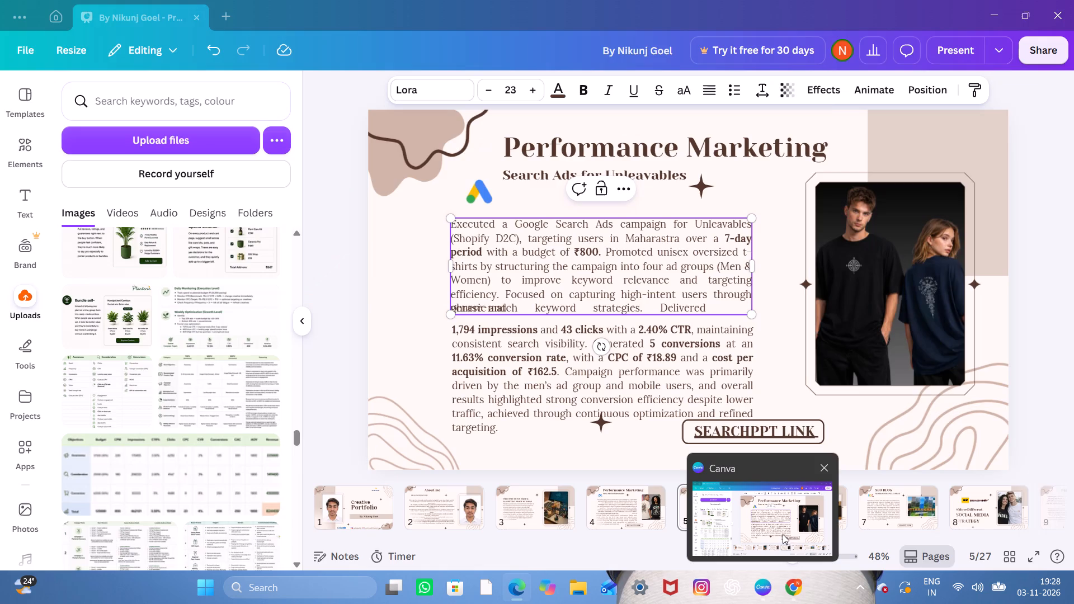
In Canva, replace Men with "printed tshiet" as the first ad group in the bracketed list on page 5.
{"action": "left_click", "coordinate": [772, 513]}
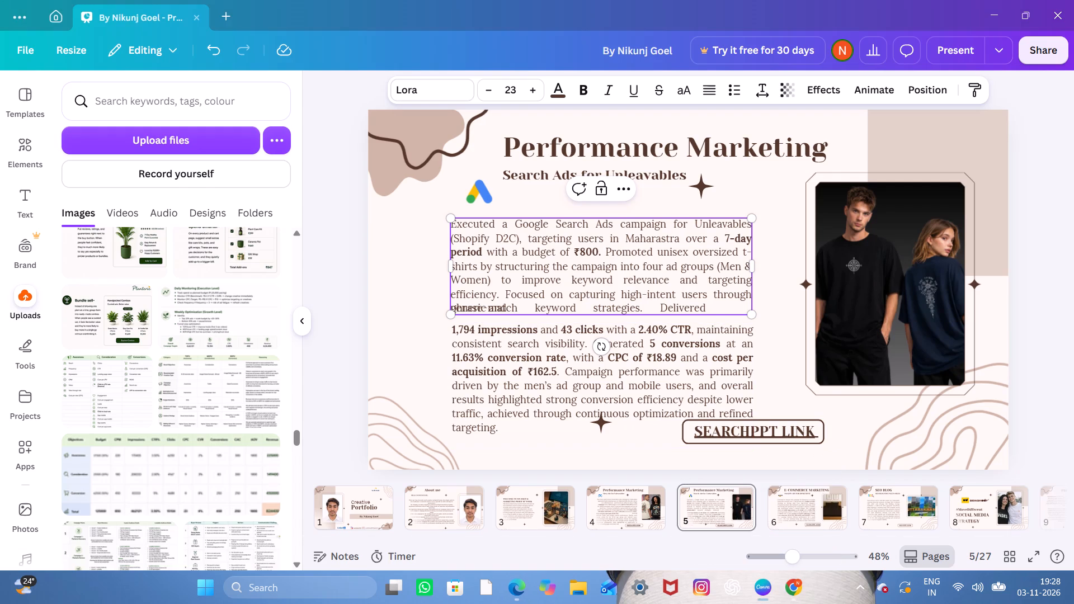
{"action": "left_click", "coordinate": [740, 269]}
{"action": "key", "text": "BackSpace"}
{"action": "key", "text": "BackSpace"}
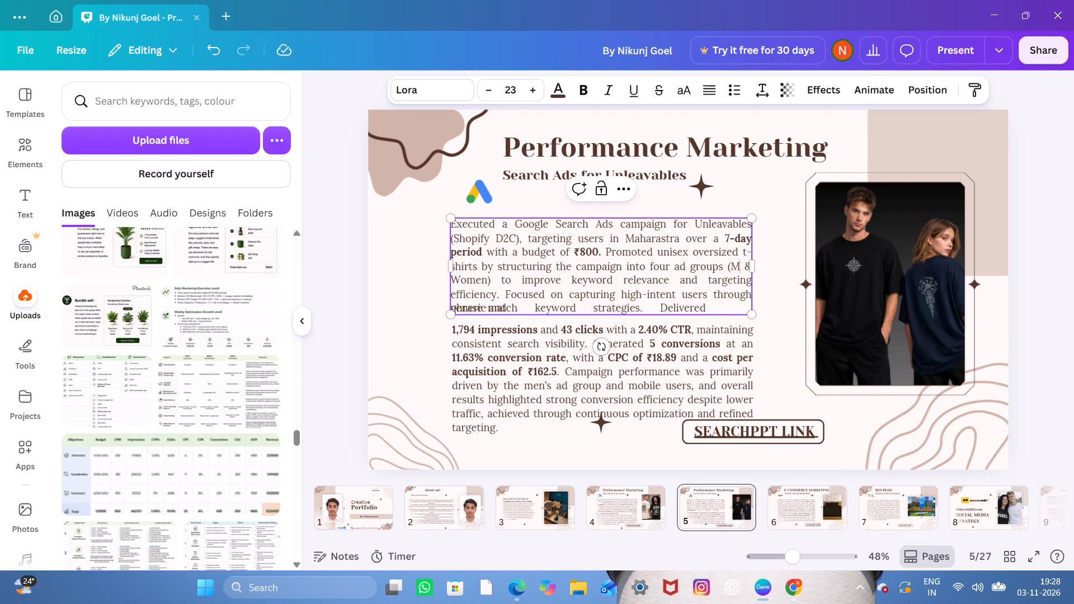
{"action": "key", "text": "BackSpace"}
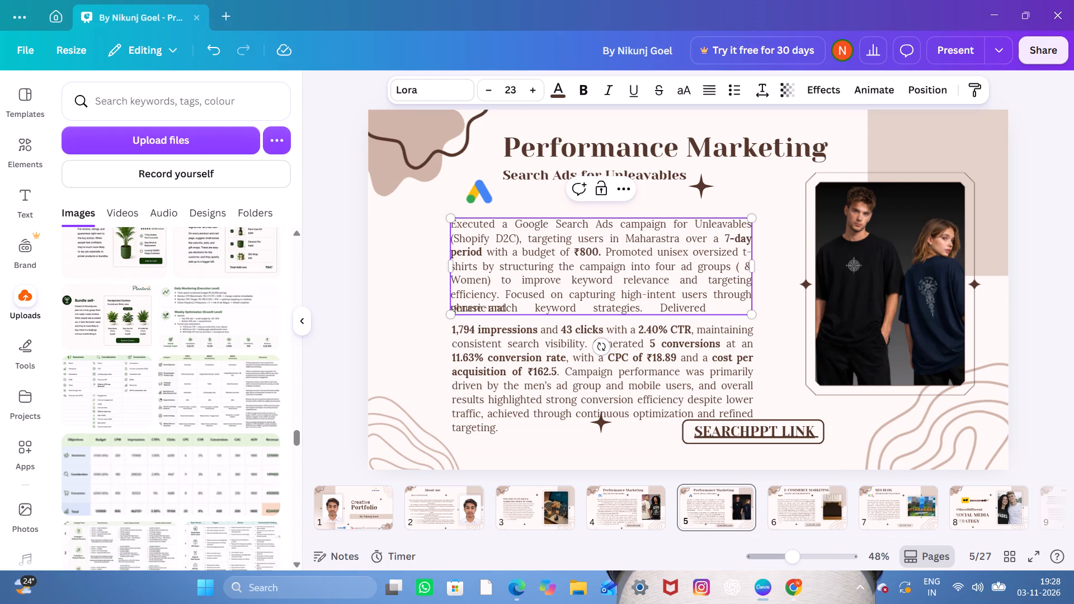
{"action": "type", "text": "printed"}
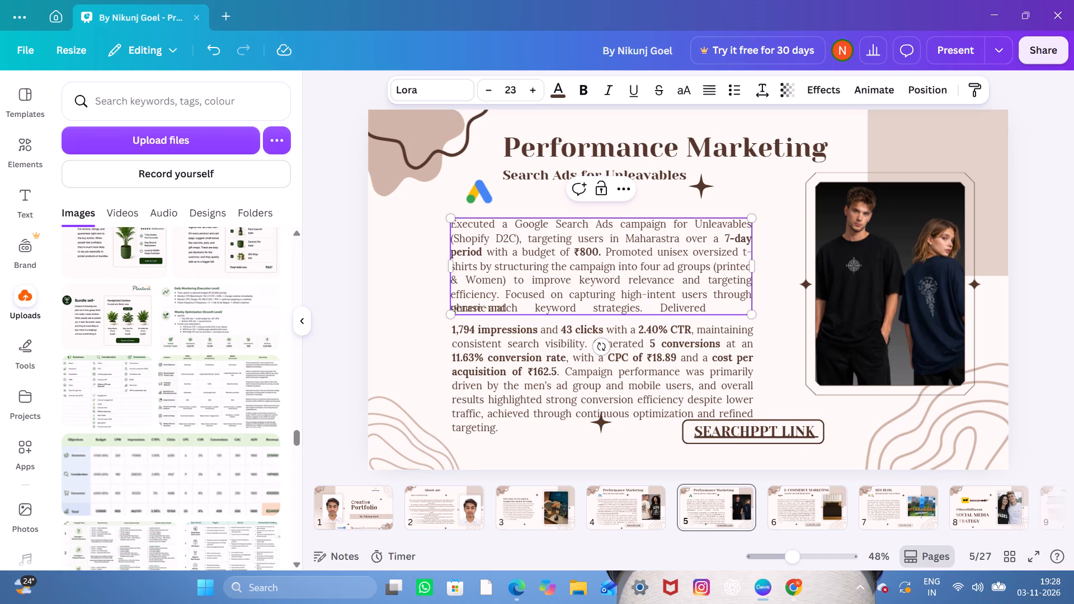
{"action": "key", "text": "space"}
{"action": "key", "text": "t"}
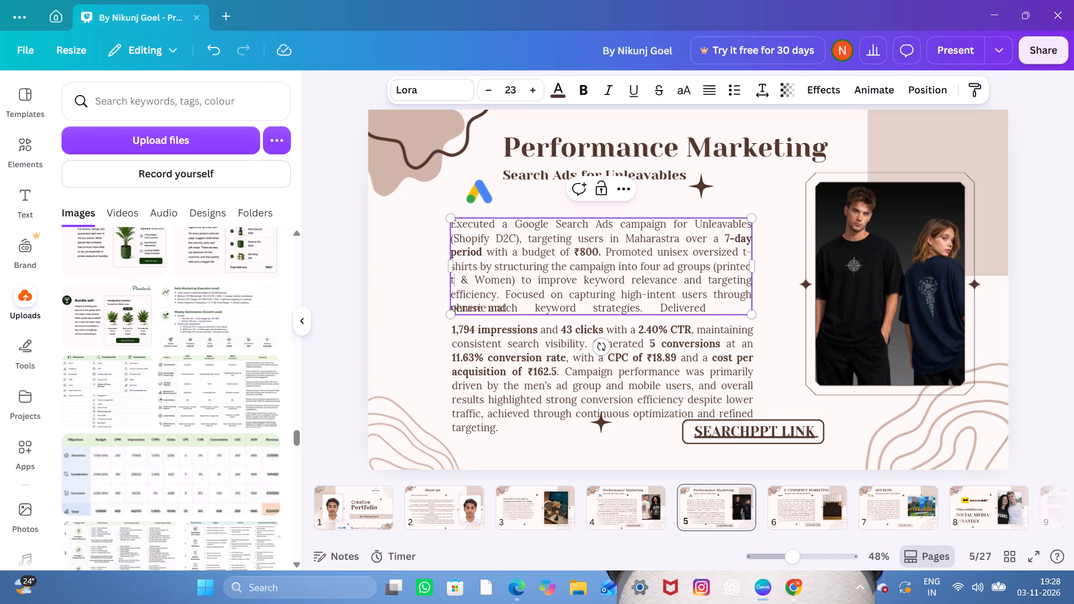
{"action": "type", "text": "shiet"}
{"action": "key", "text": "space"}
Add "men tshirt" and "oversized tshirt" as comma-separated ad groups before "& Women" in the bracketed list.
{"action": "type", "text": ", men"}
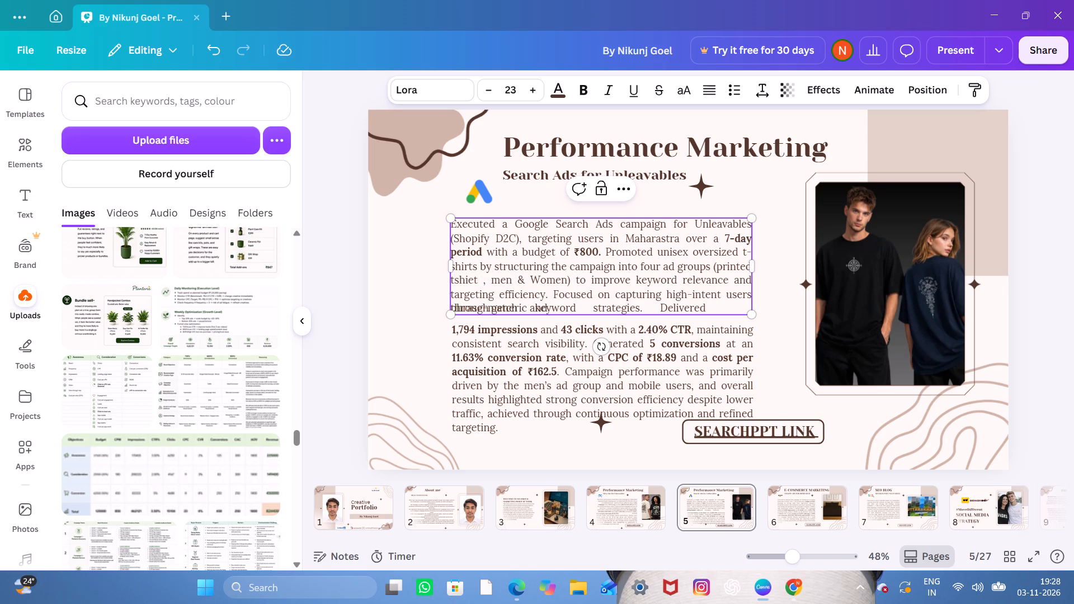
{"action": "key", "text": "space"}
{"action": "type", "text": "tshi"}
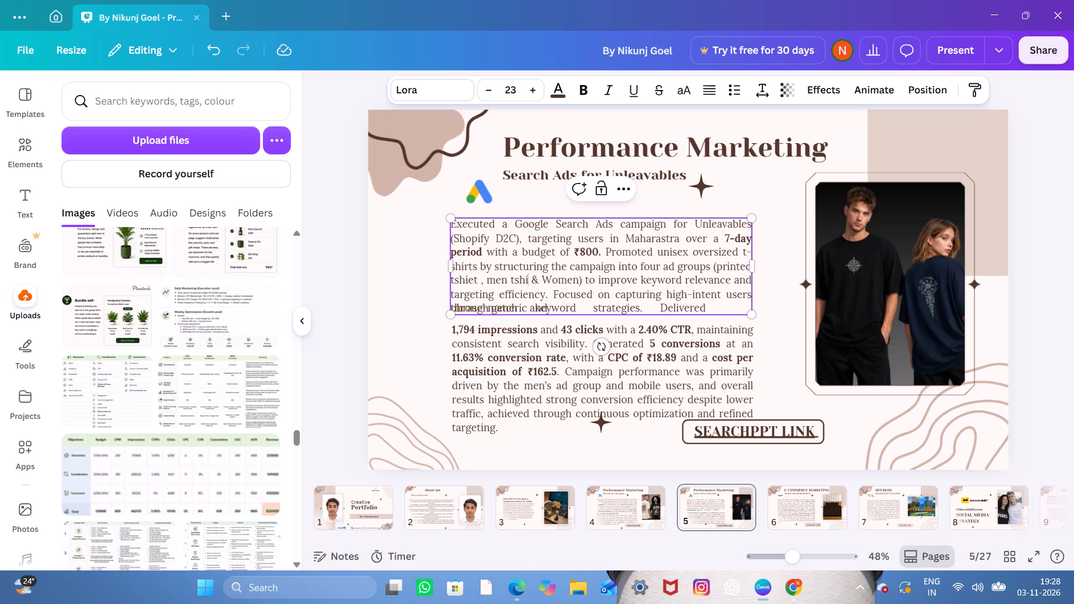
{"action": "type", "text": "rt"}
{"action": "key", "text": "space"}
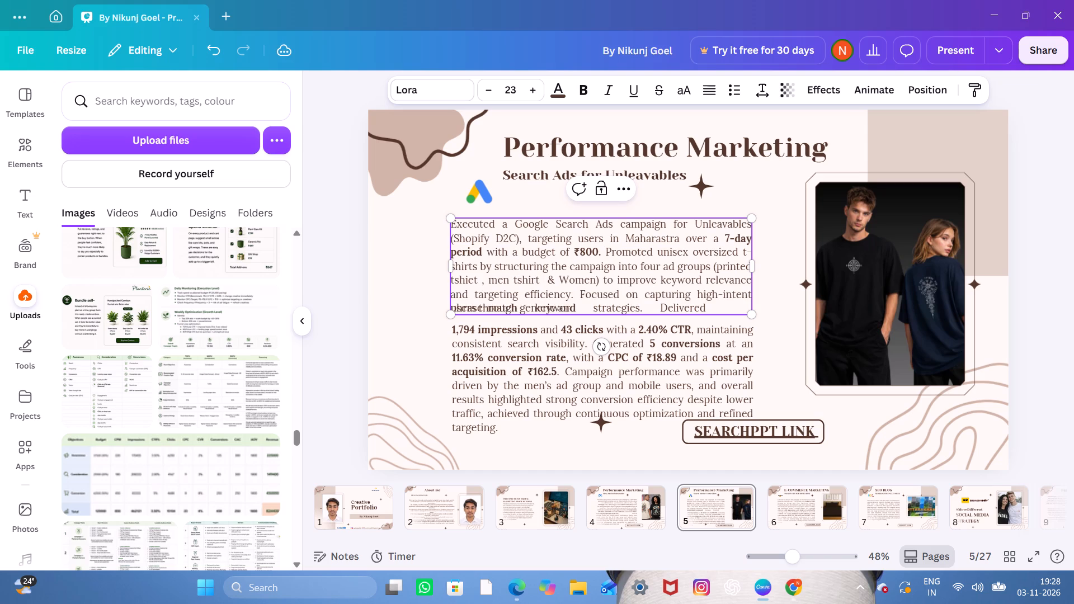
{"action": "type", "text": ", oversix"}
{"action": "key", "text": "BackSpace"}
{"action": "type", "text": "zed"}
{"action": "key", "text": "space"}
{"action": "type", "text": "tsh"}
{"action": "type", "text": "irt"}
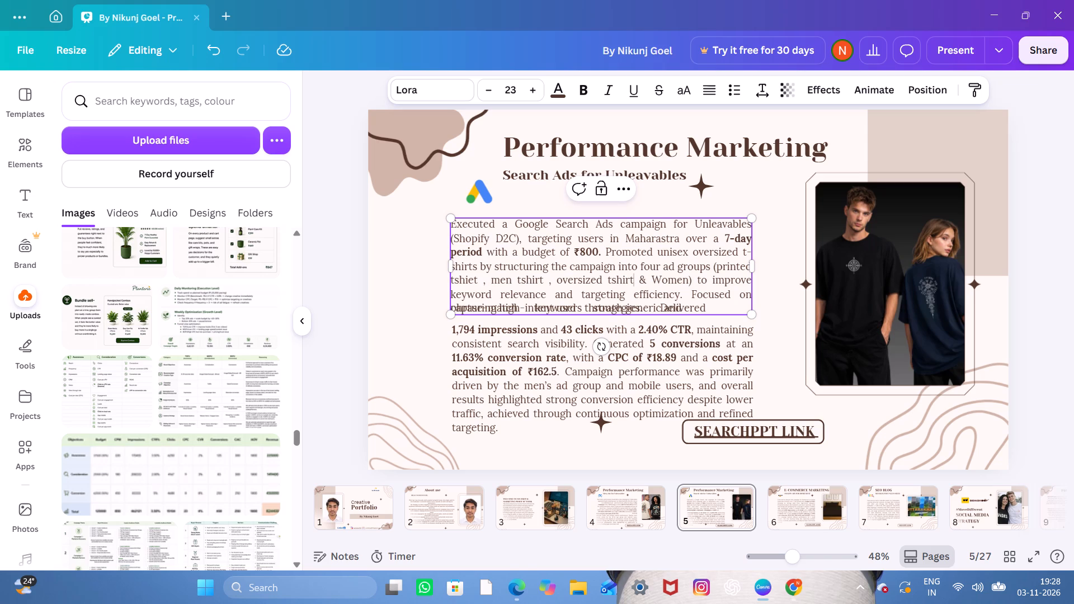
{"action": "key", "text": "space"}
Replace Women with "graphic tshirt" as the last ad group in the bracketed list.
{"action": "key", "text": "Right"}
{"action": "key", "text": "Right"}
{"action": "key", "text": "Right"}
{"action": "key", "text": "Right"}
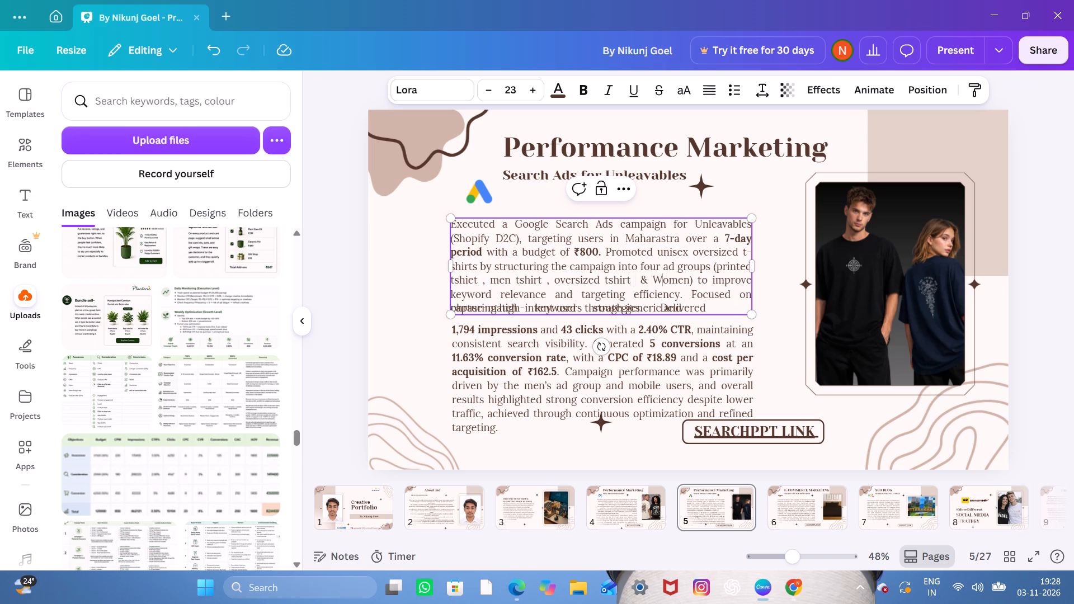
{"action": "key", "text": "Right"}
{"action": "key", "text": "Right"}
{"action": "key", "text": "Right"}
{"action": "key", "text": "Right"}
{"action": "key", "text": "BackSpace"}
{"action": "key", "text": "BackSpace"}
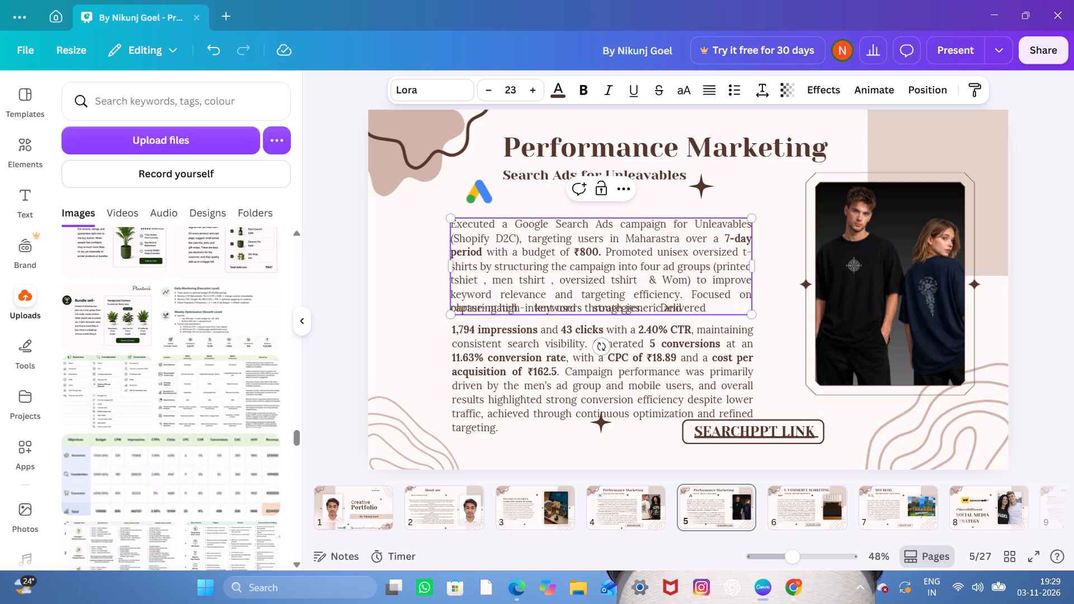
{"action": "key", "text": "BackSpace"}
{"action": "key", "text": "BackSpace"}
{"action": "key", "text": "BackSpace"}
{"action": "type", "text": "graphic t"}
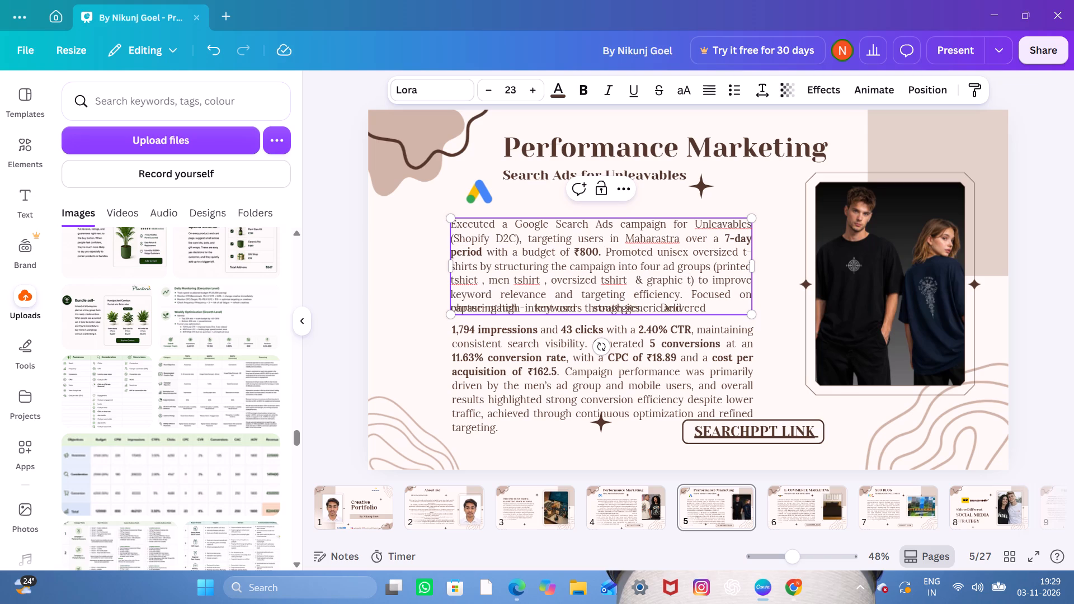
{"action": "type", "text": "shi"}
{"action": "type", "text": "rt"}
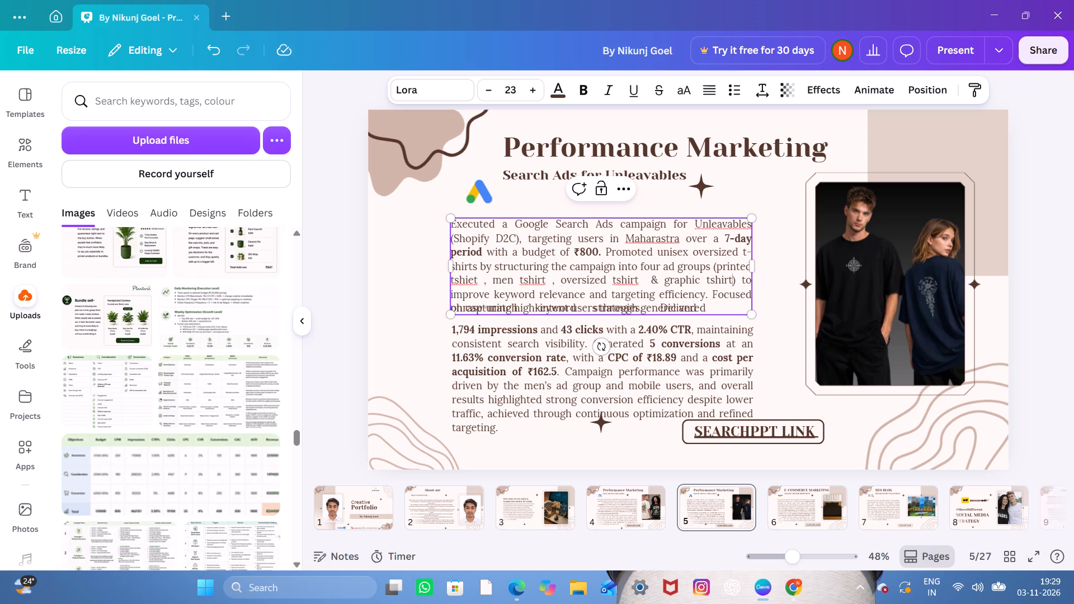
{"action": "key", "text": "space"}
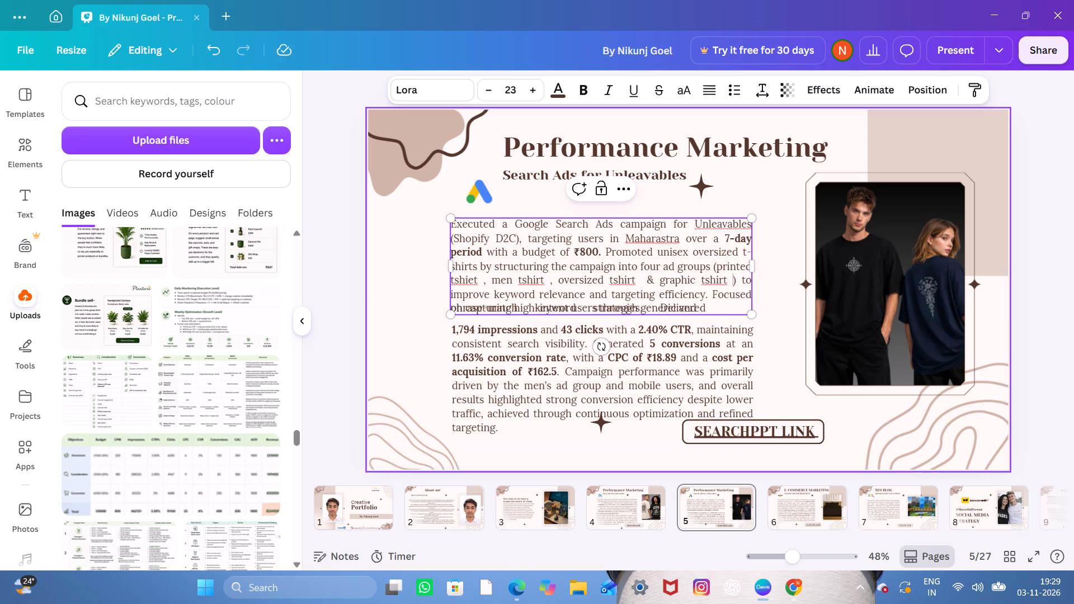
Move the campaign description paragraph up slightly so it clears the "phrase-match keyword strategies. Delivered" line.
{"action": "left_click_drag", "start_coordinate": [658, 277], "coordinate": [657, 261]}
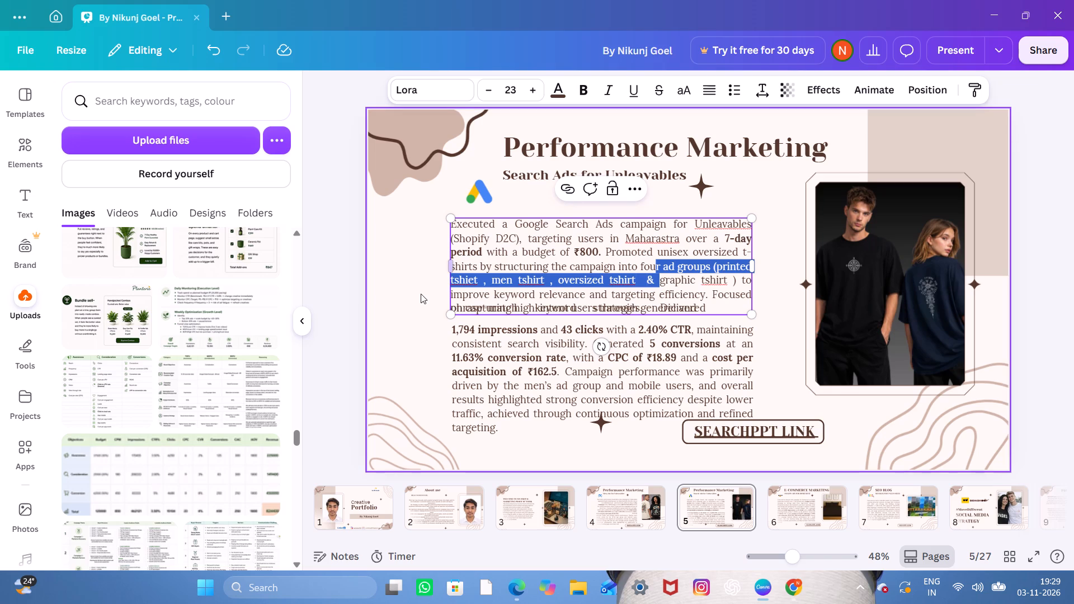
{"action": "left_click", "coordinate": [421, 294]}
{"action": "left_click_drag", "start_coordinate": [600, 270], "coordinate": [597, 258]}
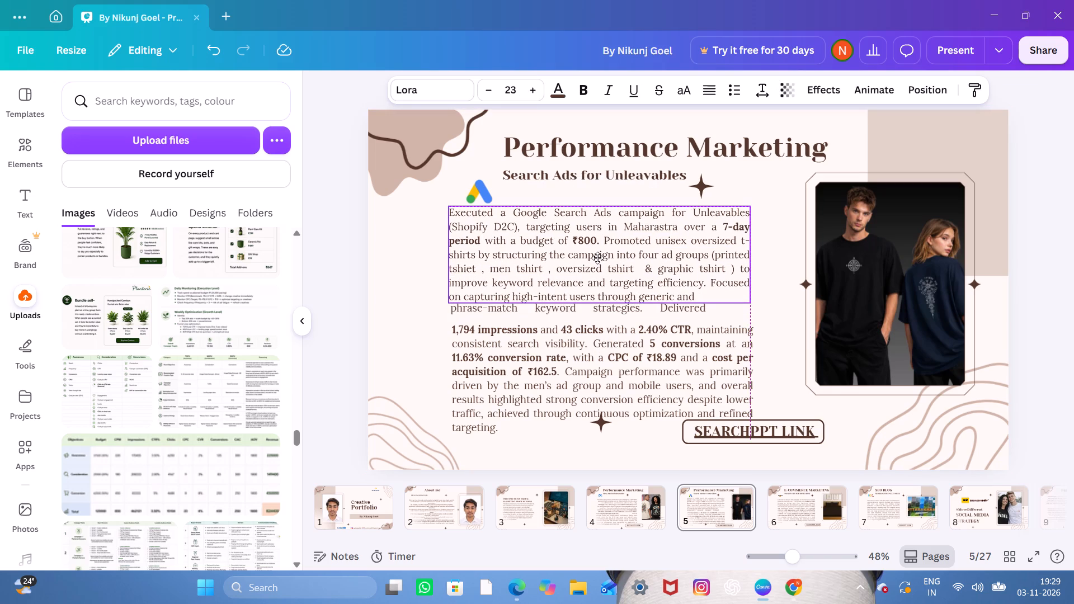
{"action": "left_click_drag", "start_coordinate": [597, 258], "coordinate": [598, 258]}
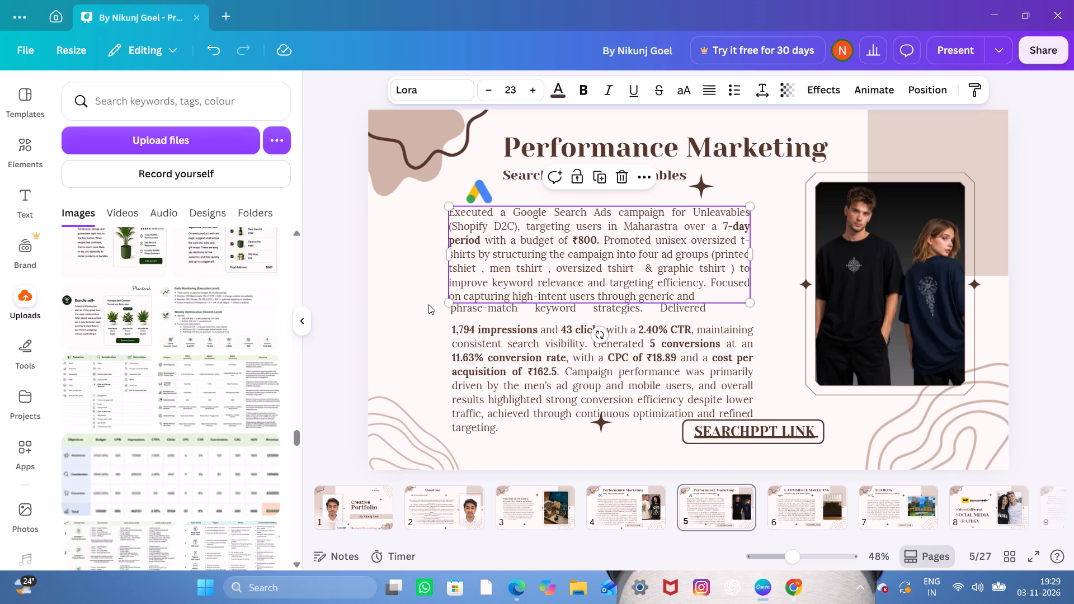
{"action": "left_click", "coordinate": [432, 290]}
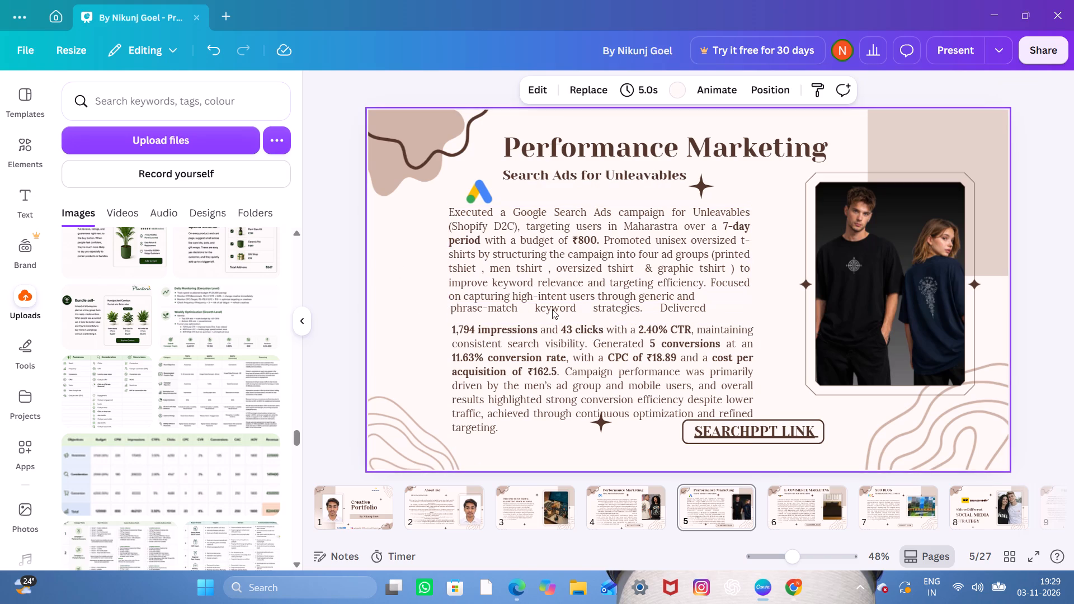
{"action": "left_click", "coordinate": [515, 275]}
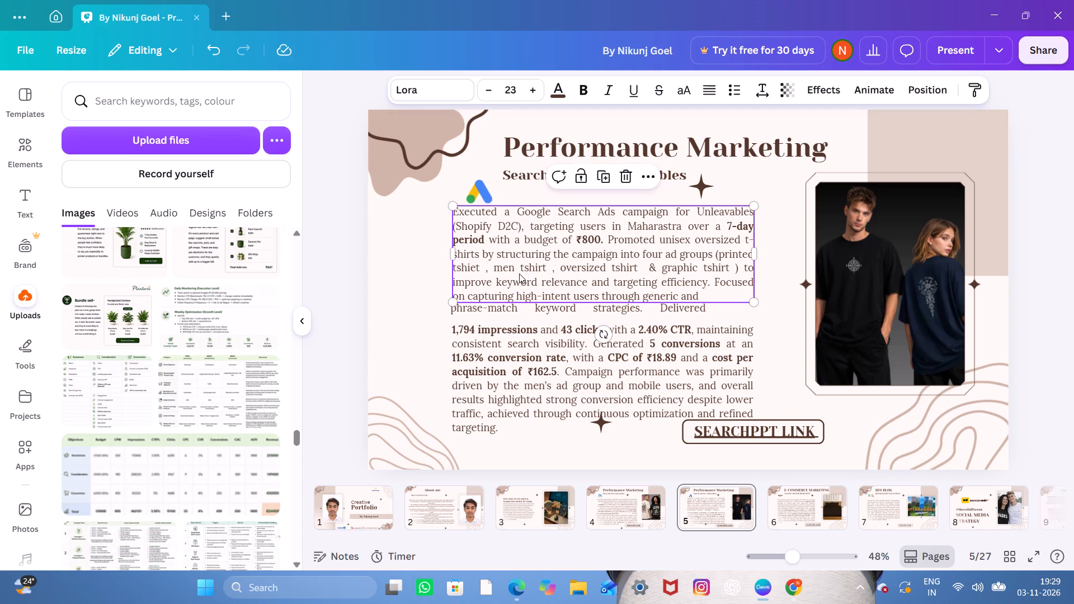
{"action": "left_click", "coordinate": [401, 249]}
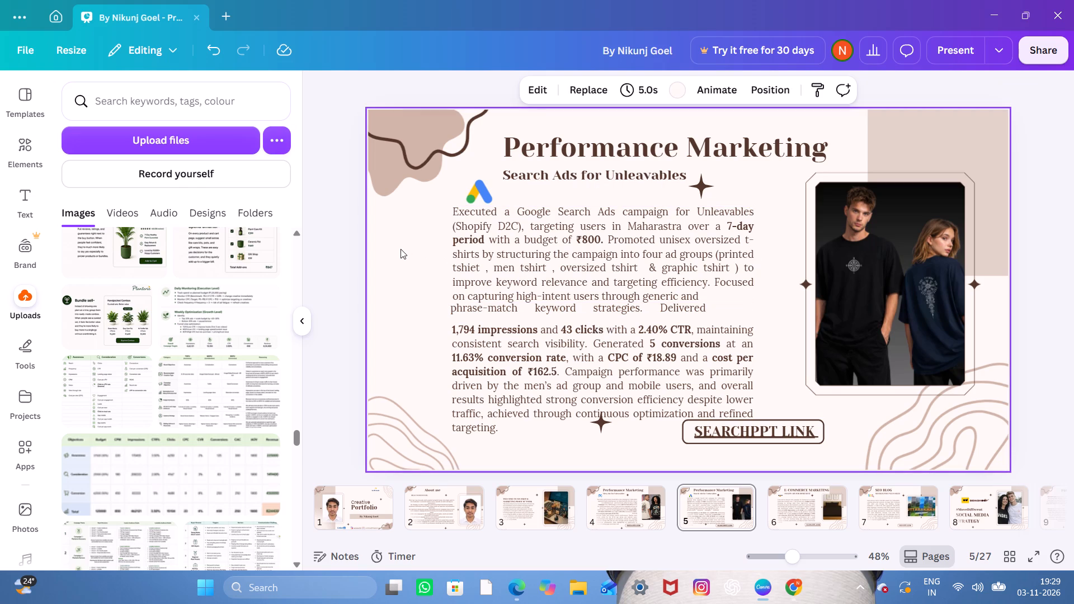
{"action": "left_click", "coordinate": [507, 253]}
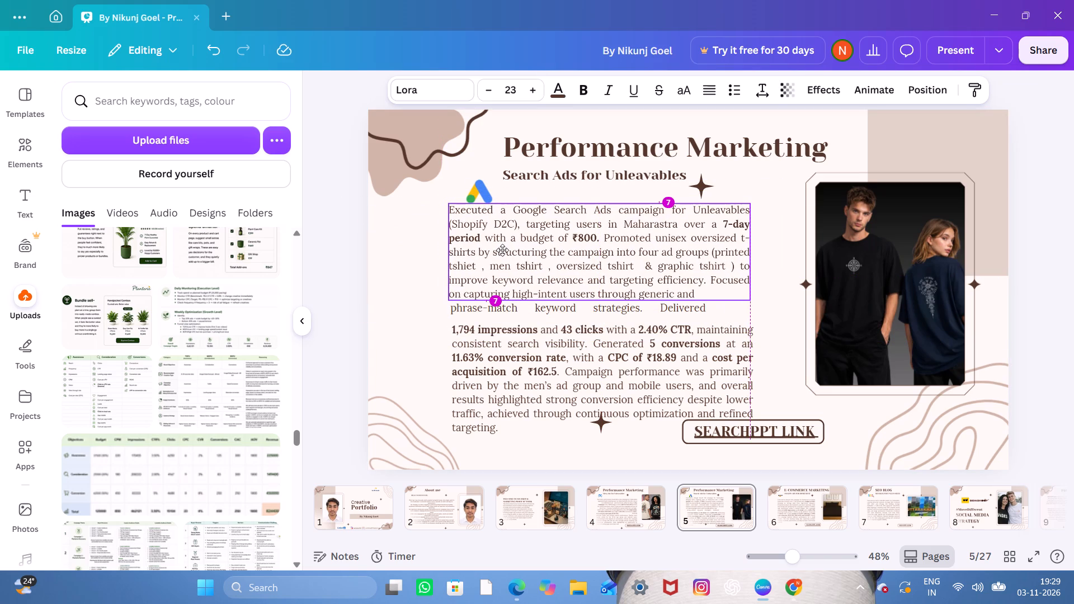
{"action": "left_click", "coordinate": [502, 250]}
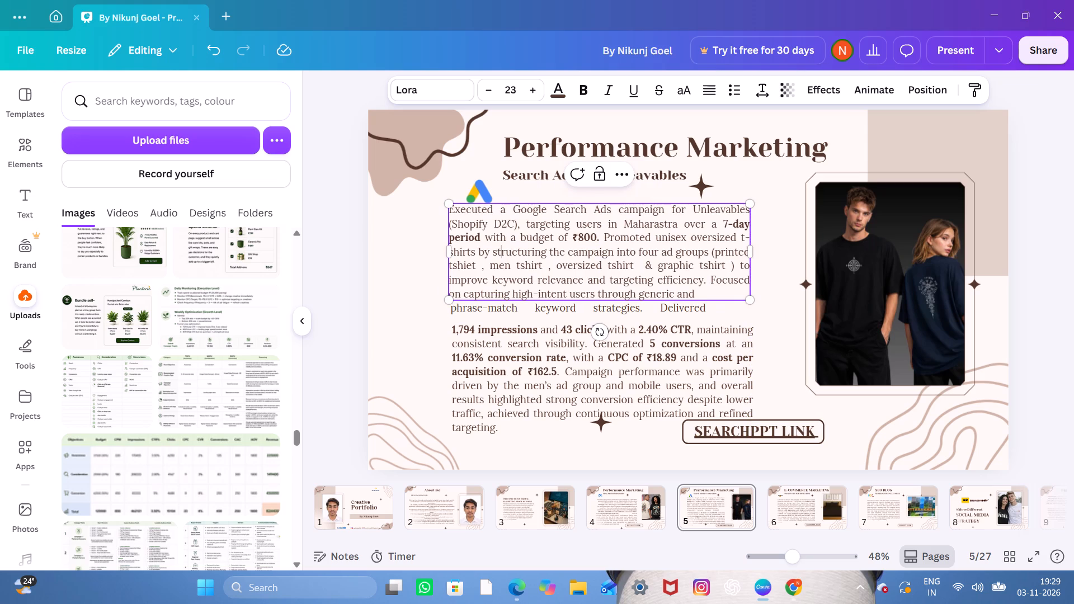
{"action": "left_click", "coordinate": [395, 300]}
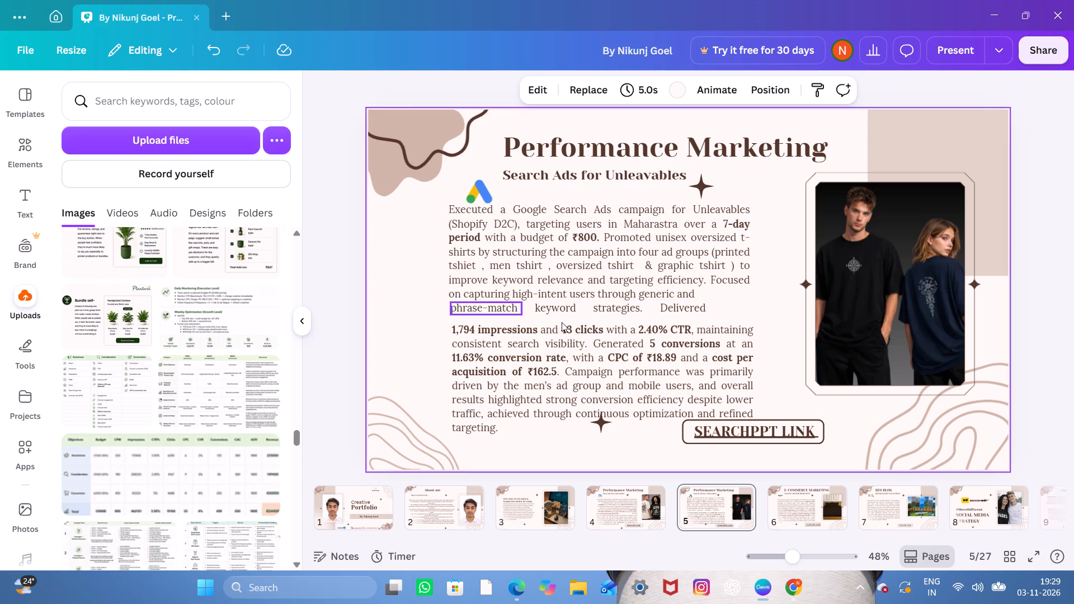
Delete the impressions figure 1,794 at the start of the results paragraph.
{"action": "double_click", "coordinate": [467, 324]}
{"action": "left_click", "coordinate": [474, 325]}
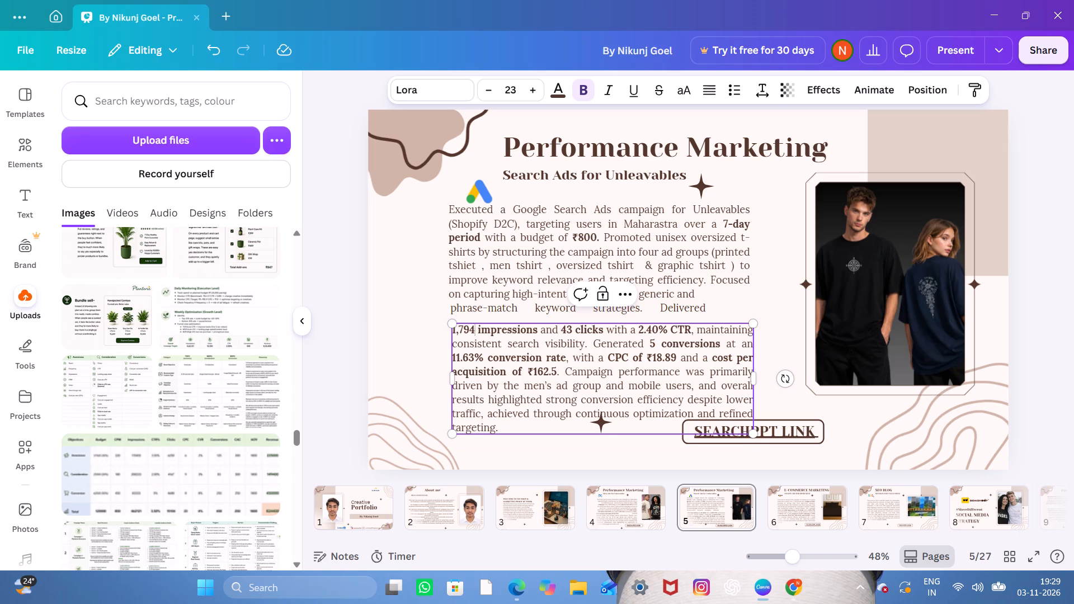
{"action": "key", "text": "BackSpace"}
{"action": "key", "text": "BackSpace"}
{"action": "key", "text": "BackSpace"}
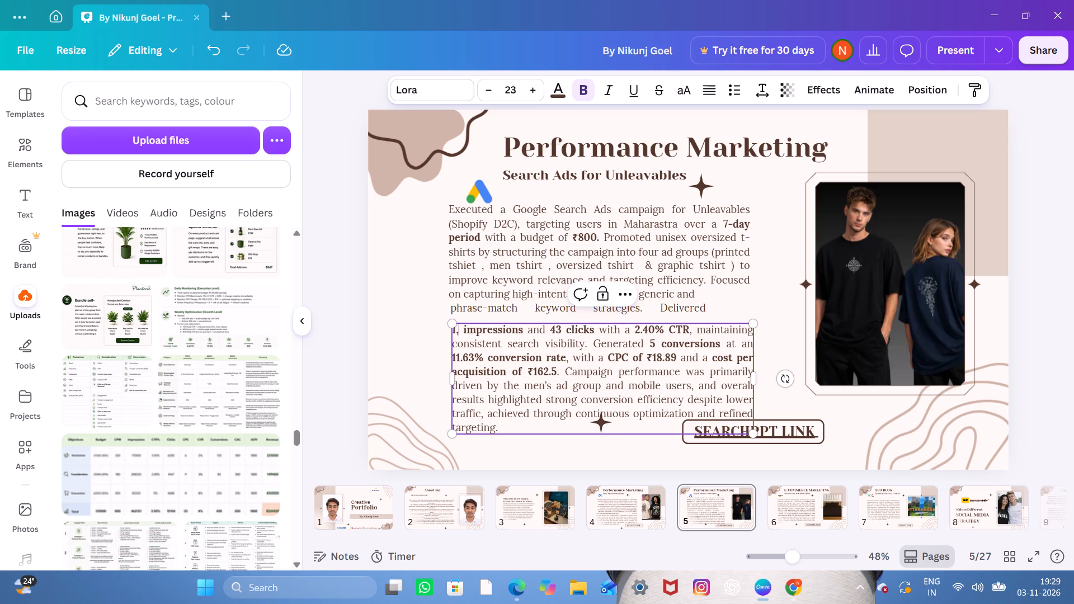
{"action": "key", "text": "BackSpace"}
{"action": "key", "text": "BackSpace"}
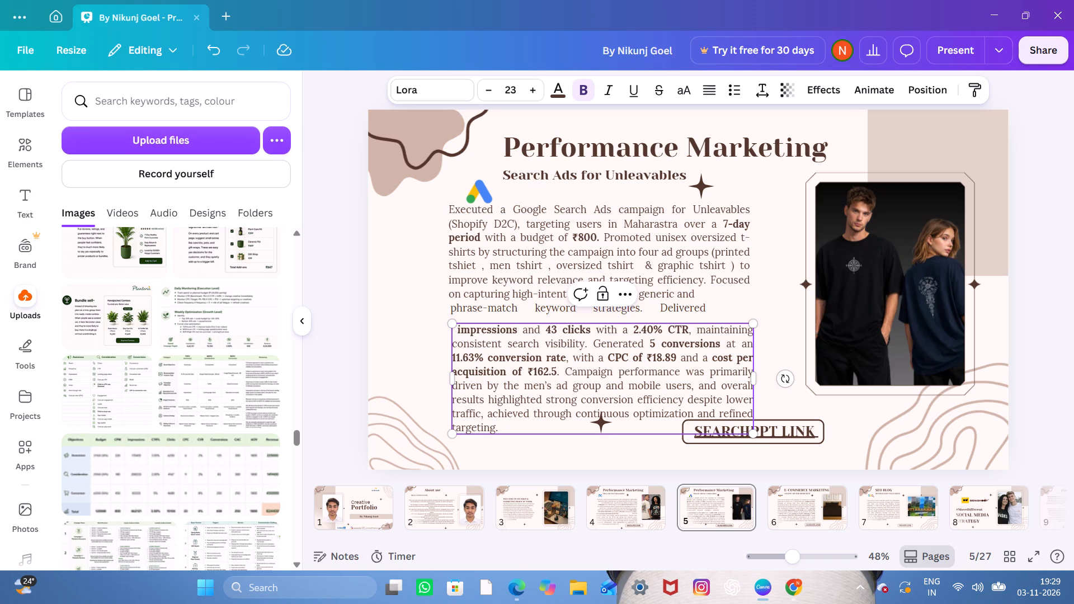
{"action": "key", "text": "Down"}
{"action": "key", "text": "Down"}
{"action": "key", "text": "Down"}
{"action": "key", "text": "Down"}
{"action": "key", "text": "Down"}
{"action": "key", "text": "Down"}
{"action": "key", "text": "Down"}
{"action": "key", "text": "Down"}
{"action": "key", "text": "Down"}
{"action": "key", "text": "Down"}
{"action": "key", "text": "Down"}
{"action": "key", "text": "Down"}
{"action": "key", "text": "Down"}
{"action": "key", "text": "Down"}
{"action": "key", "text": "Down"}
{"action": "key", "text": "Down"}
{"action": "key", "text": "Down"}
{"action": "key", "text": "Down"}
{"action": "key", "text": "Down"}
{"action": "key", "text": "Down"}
Look through the Search Ads PDF in Edge up to the Media Plan's achieved results, and return to Canva.
{"action": "left_click", "coordinate": [520, 591]}
{"action": "key", "text": "Down"}
{"action": "key", "text": "Down"}
{"action": "key", "text": "Down"}
{"action": "key", "text": "Down"}
{"action": "key", "text": "Down"}
{"action": "key", "text": "Down"}
{"action": "scroll", "coordinate": [439, 338], "scroll_direction": "down", "scroll_amount": 9}
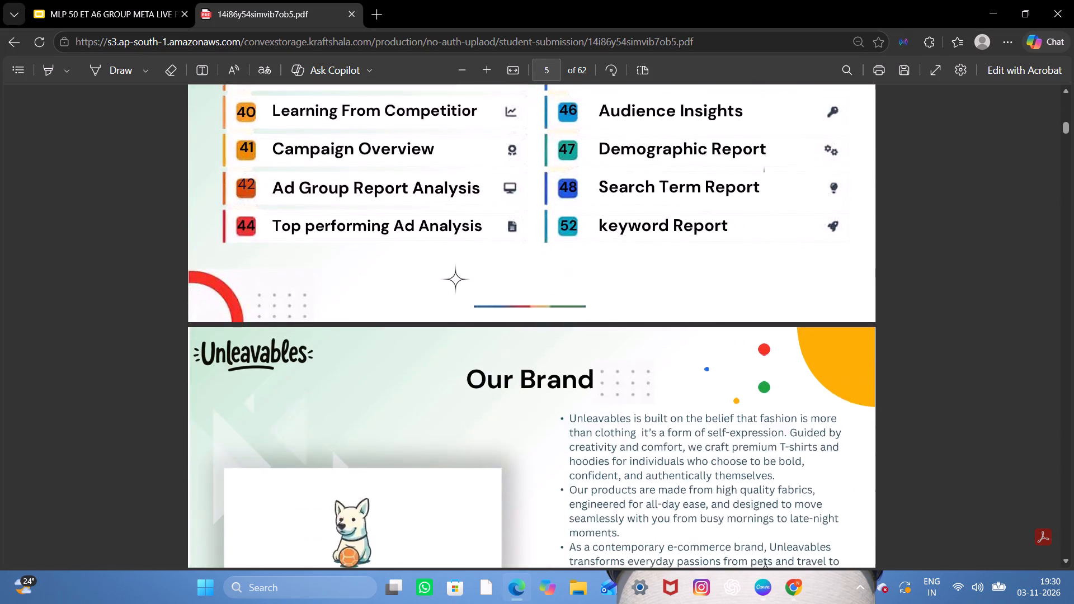
{"action": "scroll", "coordinate": [439, 338], "scroll_direction": "down", "scroll_amount": 10}
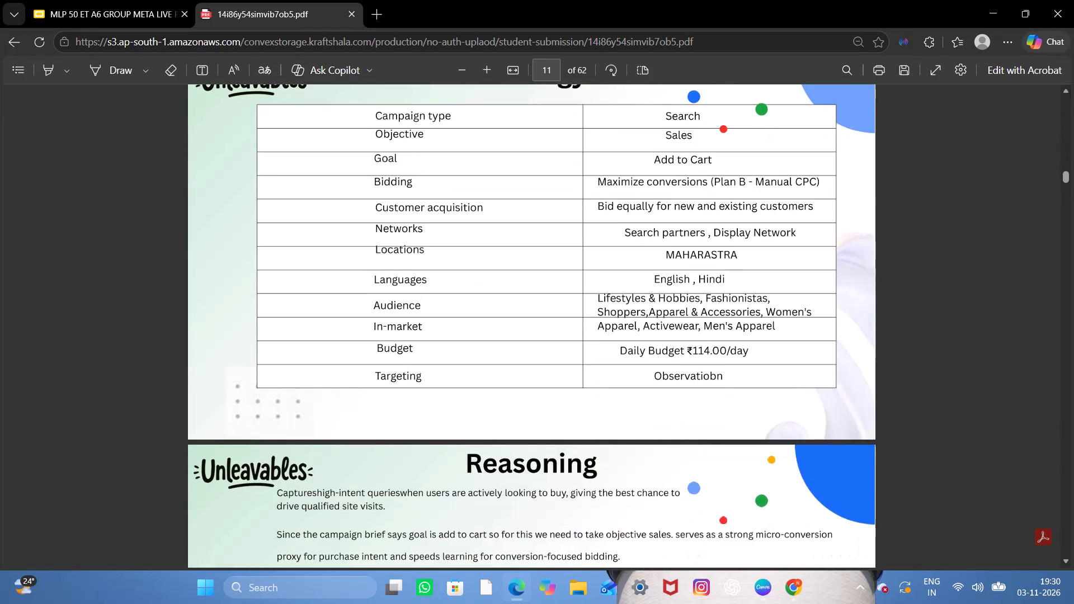
{"action": "scroll", "coordinate": [439, 338], "scroll_direction": "down", "scroll_amount": 11}
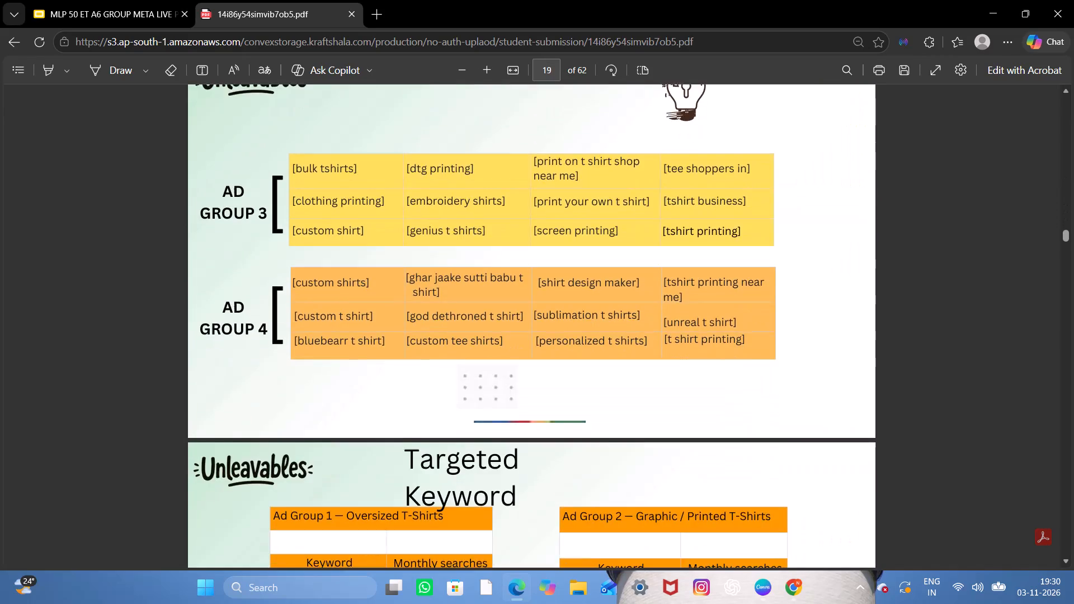
{"action": "scroll", "coordinate": [439, 338], "scroll_direction": "down", "scroll_amount": 11}
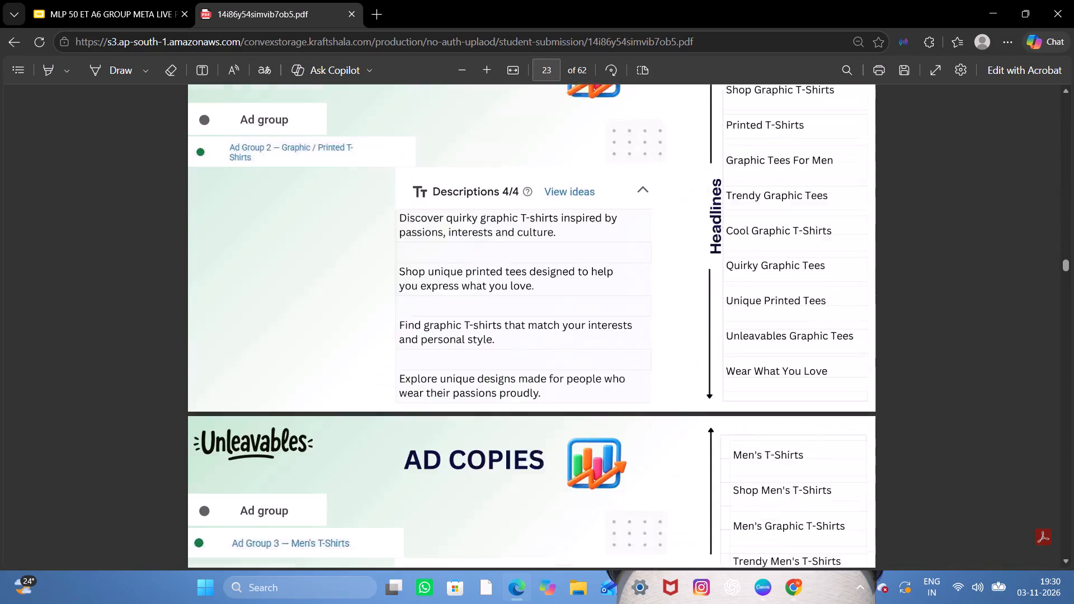
{"action": "scroll", "coordinate": [439, 338], "scroll_direction": "down", "scroll_amount": 11}
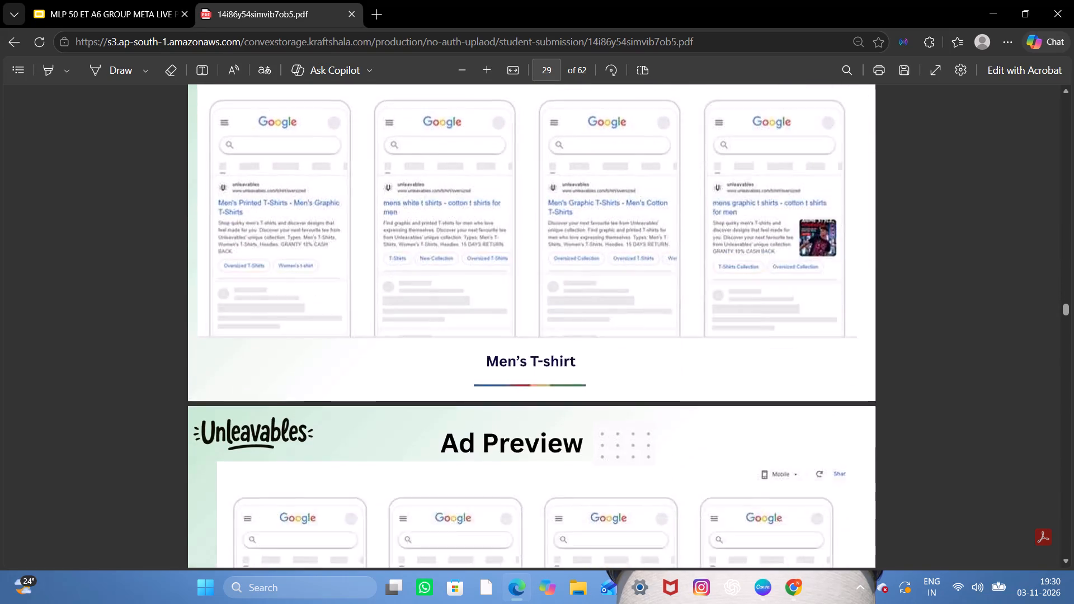
{"action": "scroll", "coordinate": [439, 338], "scroll_direction": "down", "scroll_amount": 2}
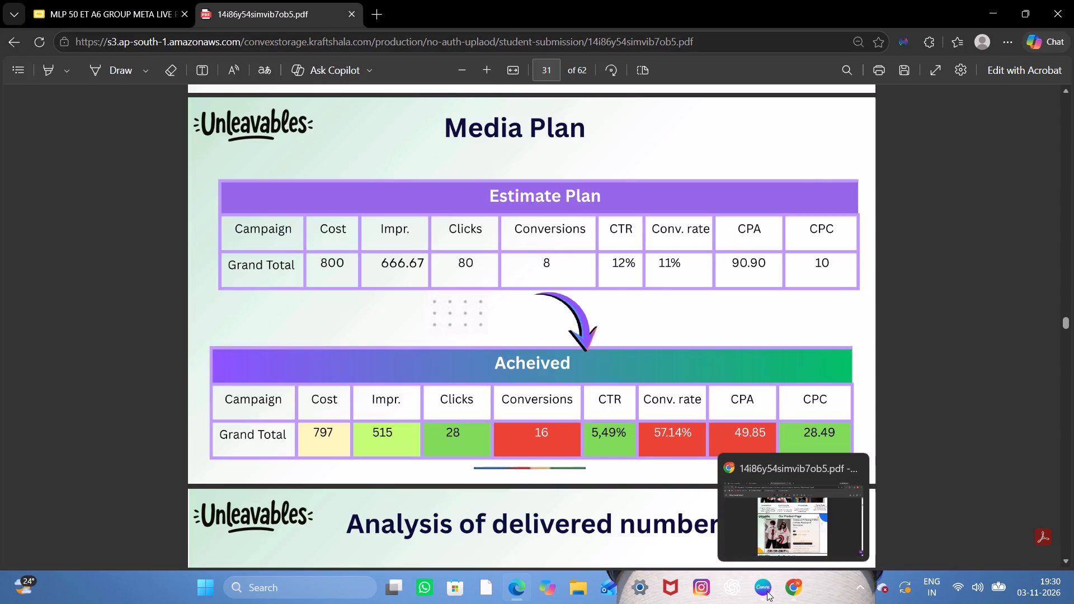
{"action": "left_click", "coordinate": [765, 534]}
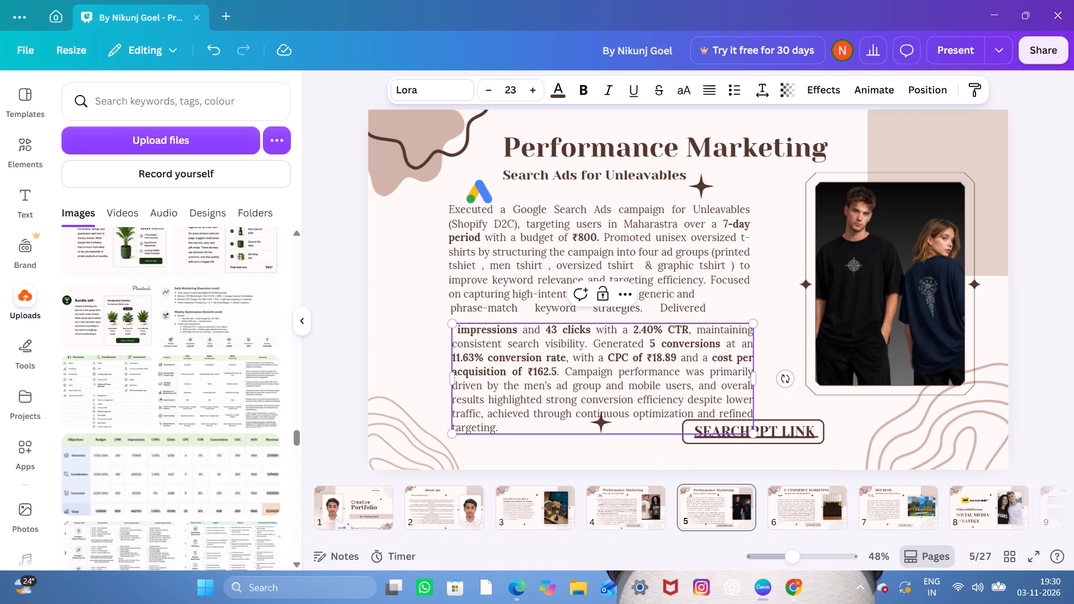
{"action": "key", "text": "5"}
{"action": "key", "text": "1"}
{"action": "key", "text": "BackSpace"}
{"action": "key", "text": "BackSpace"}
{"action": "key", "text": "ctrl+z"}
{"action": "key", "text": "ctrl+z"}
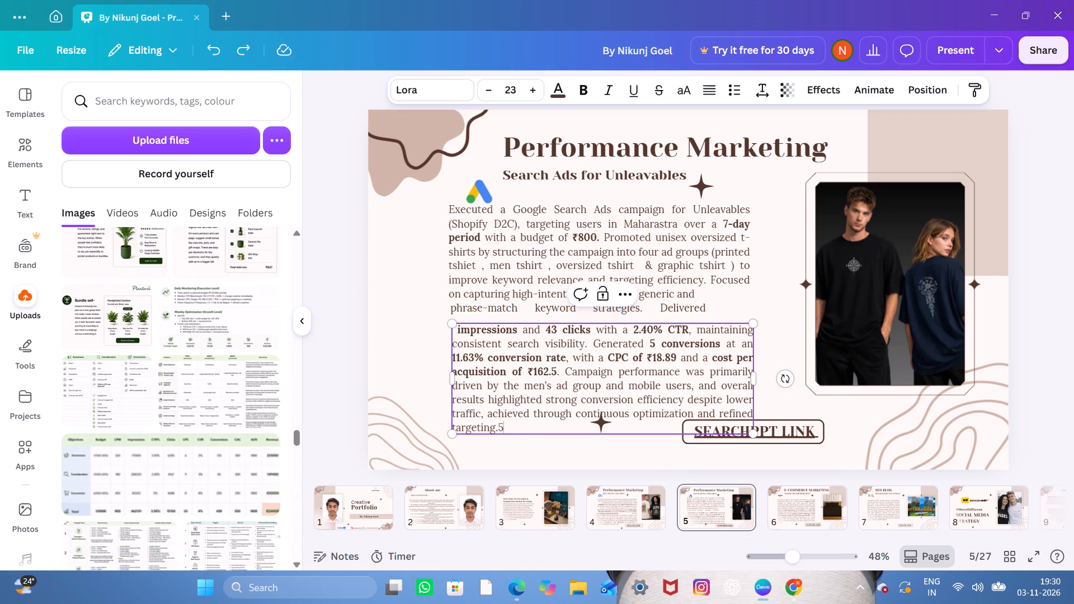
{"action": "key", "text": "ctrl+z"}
Enter 515 as the impressions figure at the start of the results paragraph.
{"action": "key", "text": "ctrl+z"}
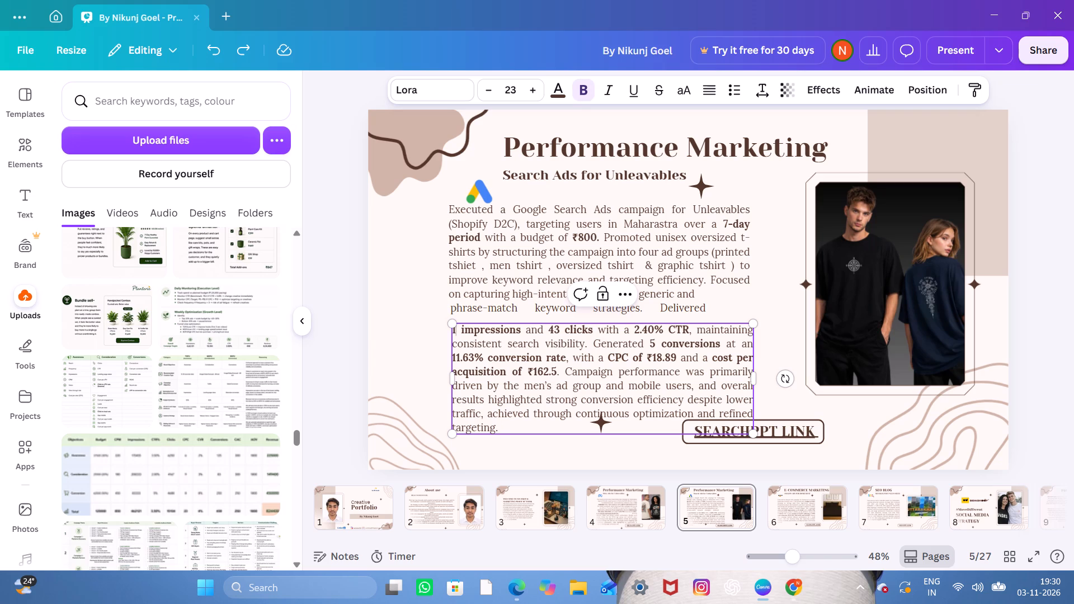
{"action": "key", "text": "Left"}
{"action": "key", "text": "5"}
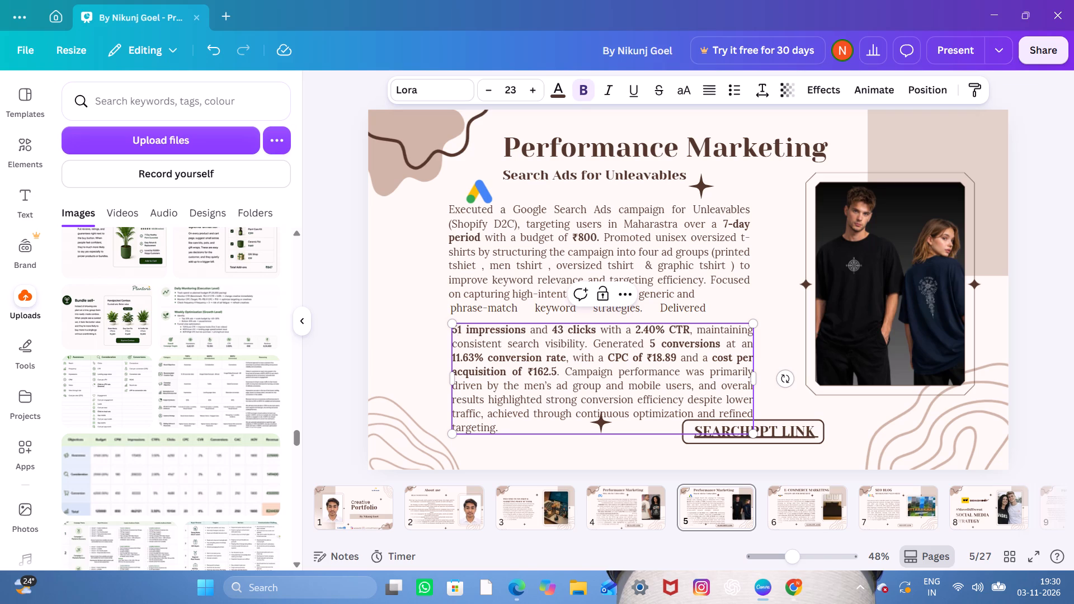
{"action": "key", "text": "Right"}
{"action": "key", "text": "5"}
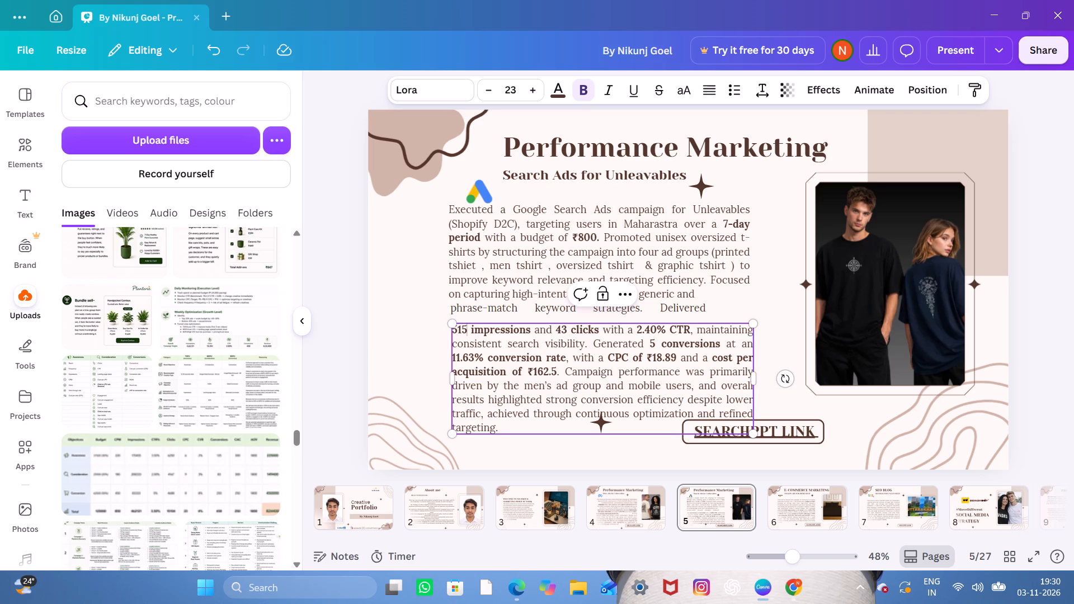
Set the number of clicks to 28 in the results paragraph.
{"action": "left_click", "coordinate": [567, 331]}
{"action": "key", "text": "BackSpace"}
{"action": "key", "text": "BackSpace"}
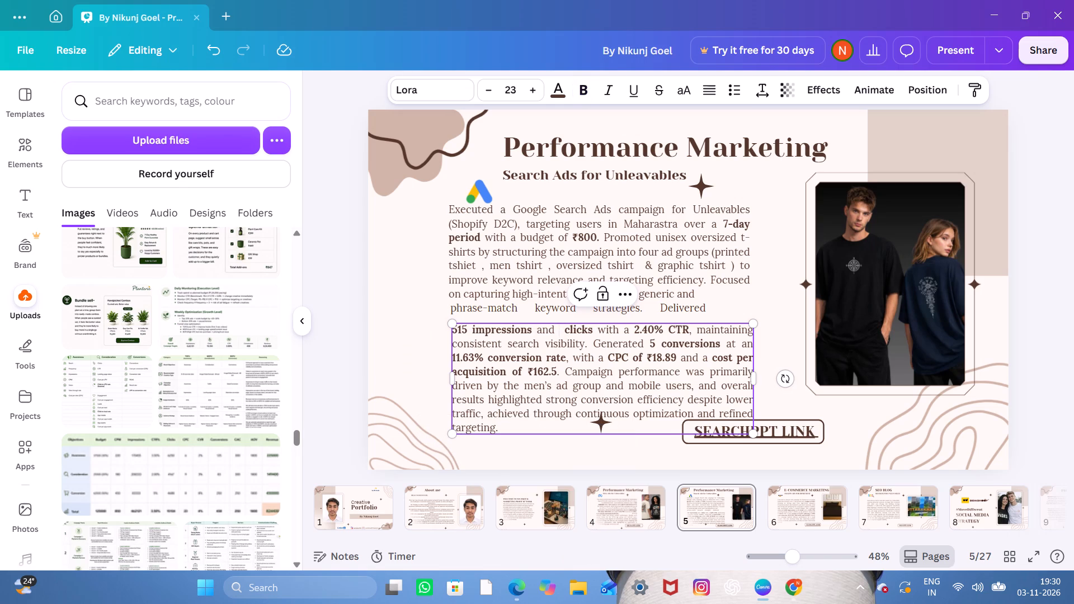
{"action": "key", "text": "2"}
{"action": "key", "text": "8"}
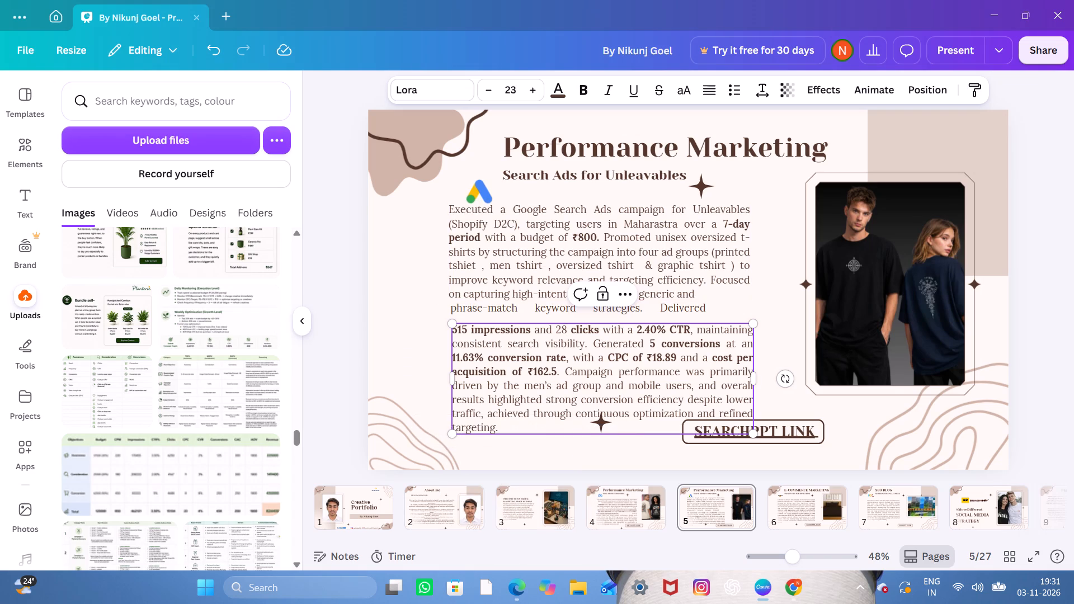
Set the CTR in the Search Ads results paragraph to 5.49%.
{"action": "left_click", "coordinate": [645, 331]}
{"action": "key", "text": "BackSpace"}
{"action": "key", "text": "BackSpace"}
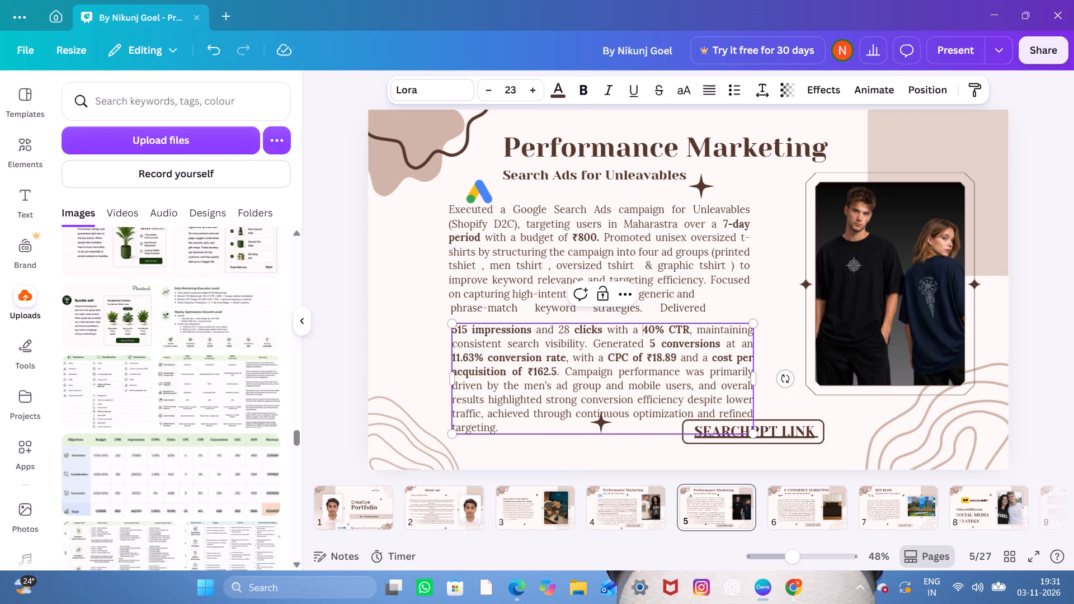
{"action": "key", "text": "5"}
{"action": "key", "text": "period"}
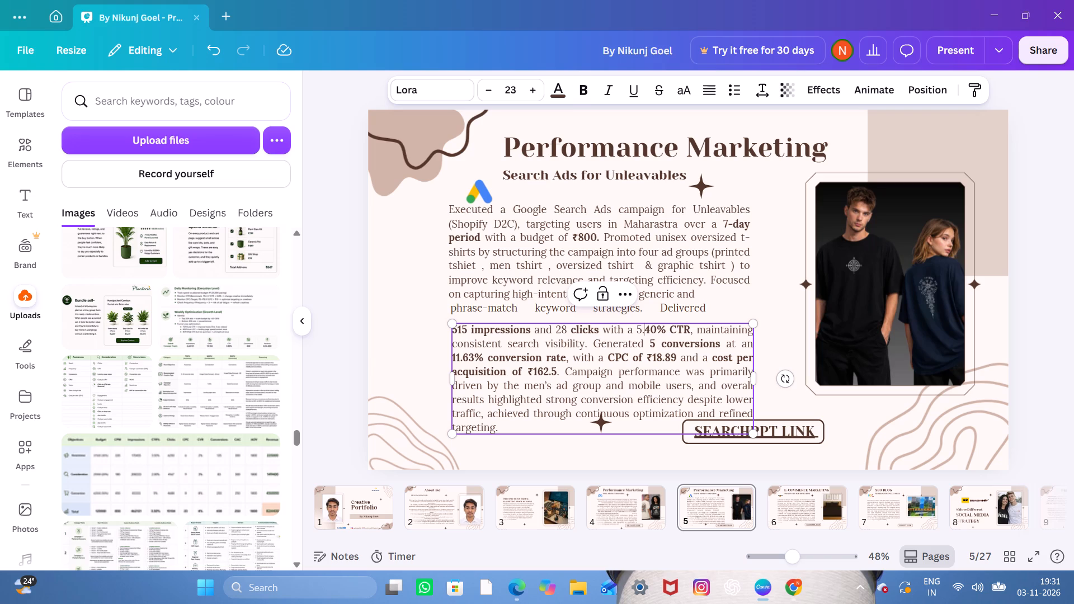
{"action": "key", "text": "Right"}
{"action": "key", "text": "Right"}
{"action": "key", "text": "BackSpace"}
{"action": "key", "text": "9"}
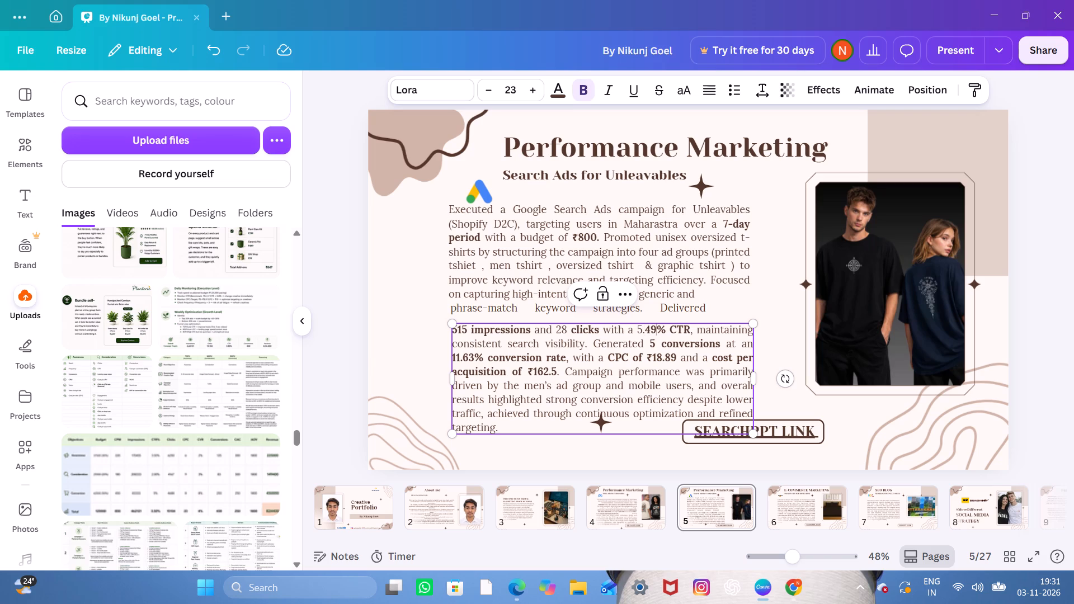
{"action": "key", "text": "Left"}
{"action": "key", "text": "Left"}
{"action": "key", "text": "BackSpace"}
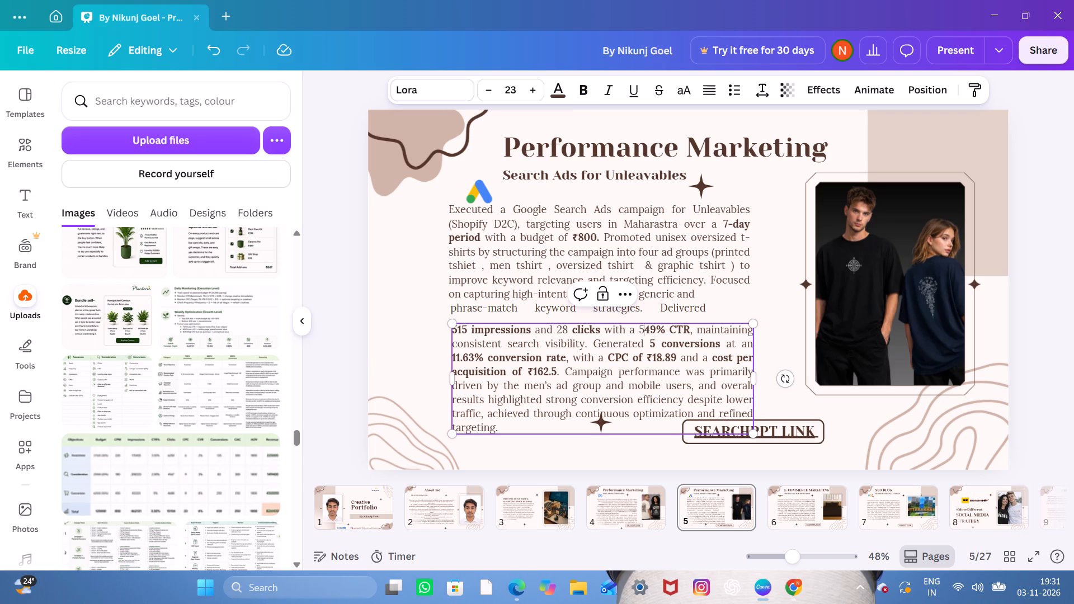
{"action": "key", "text": "period"}
{"action": "key", "text": "Left"}
{"action": "key", "text": "BackSpace"}
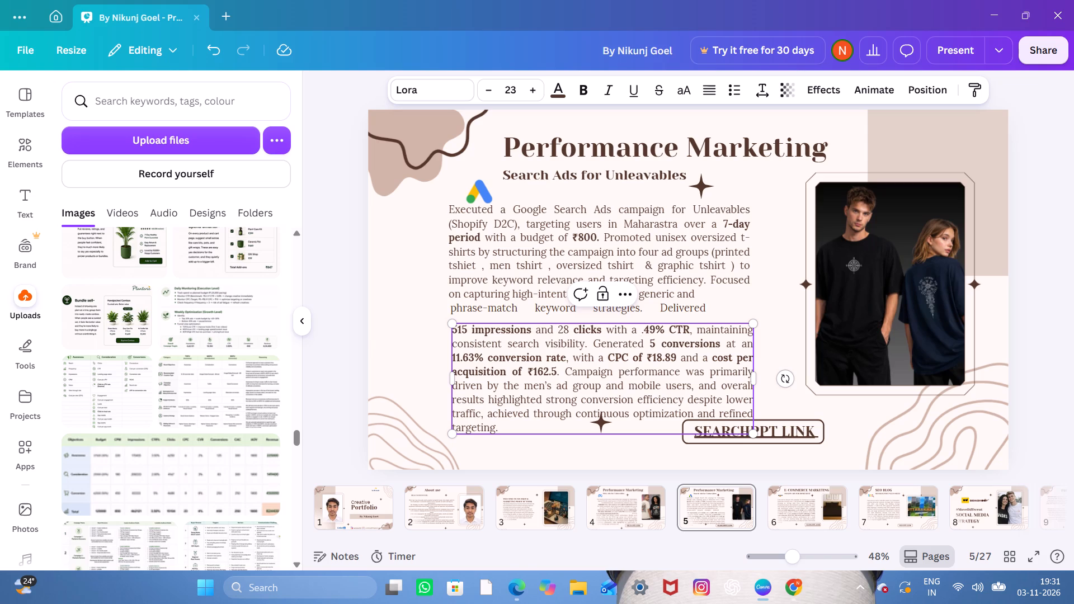
{"action": "key", "text": "5"}
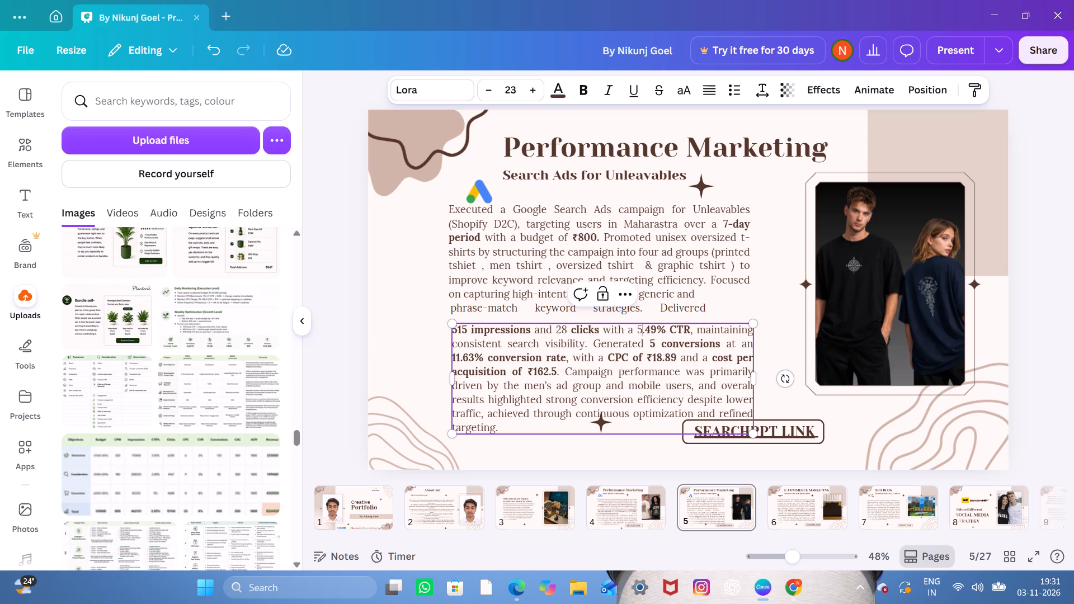
Set the number of conversions in the results paragraph to 16.
{"action": "left_click", "coordinate": [659, 347]}
{"action": "left_click", "coordinate": [655, 345]}
{"action": "key", "text": "BackSpace"}
{"action": "type", "text": "16"}
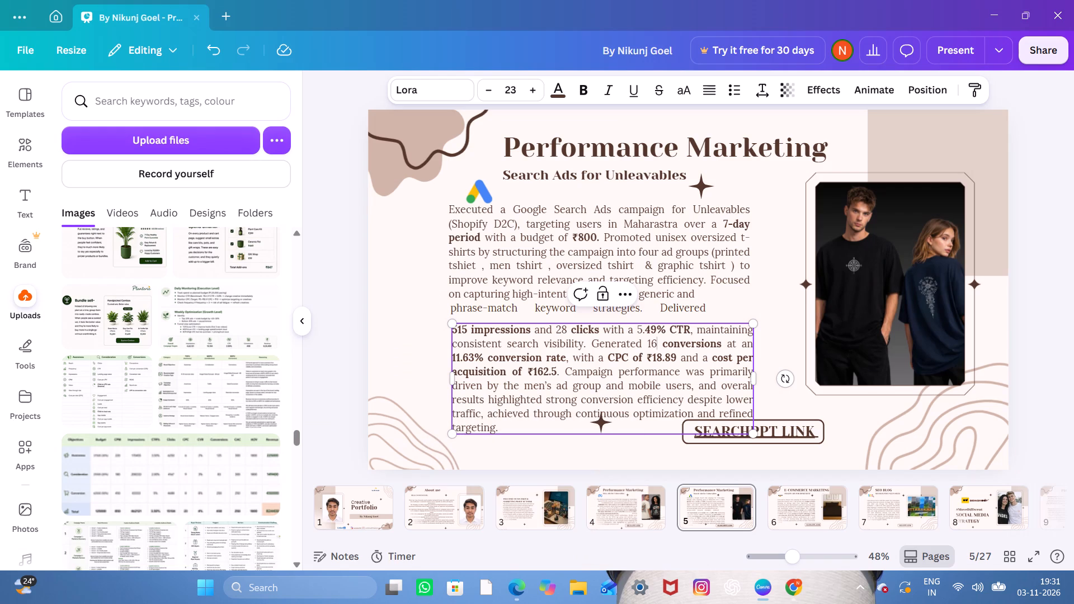
Set the conversion rate in the results paragraph to 57.14%.
{"action": "left_click", "coordinate": [473, 357]}
{"action": "key", "text": "BackSpace"}
{"action": "key", "text": "BackSpace"}
{"action": "key", "text": "BackSpace"}
{"action": "key", "text": "BackSpace"}
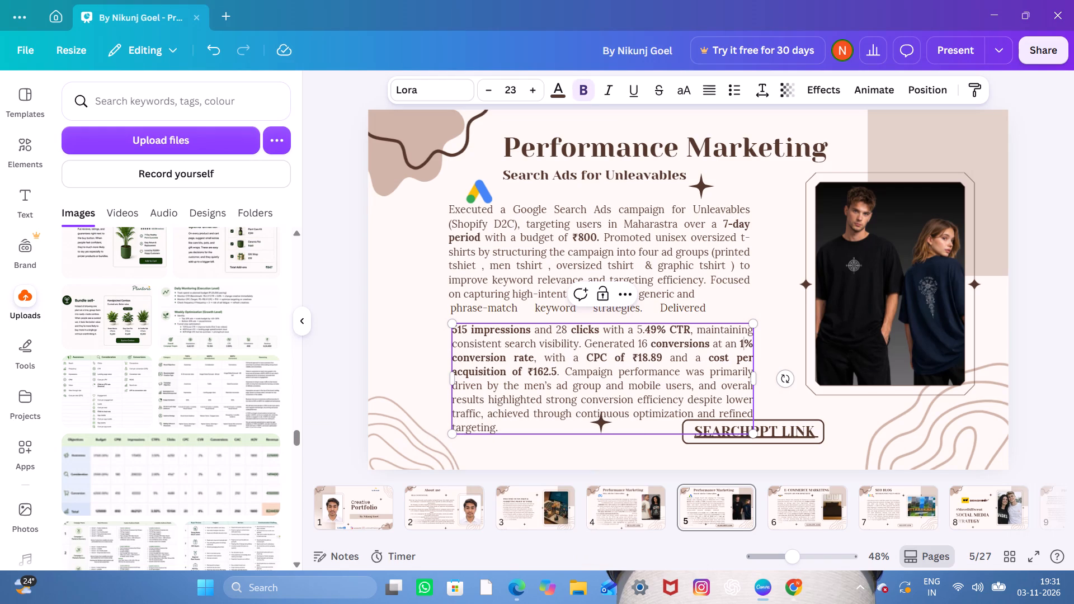
{"action": "key", "text": "BackSpace"}
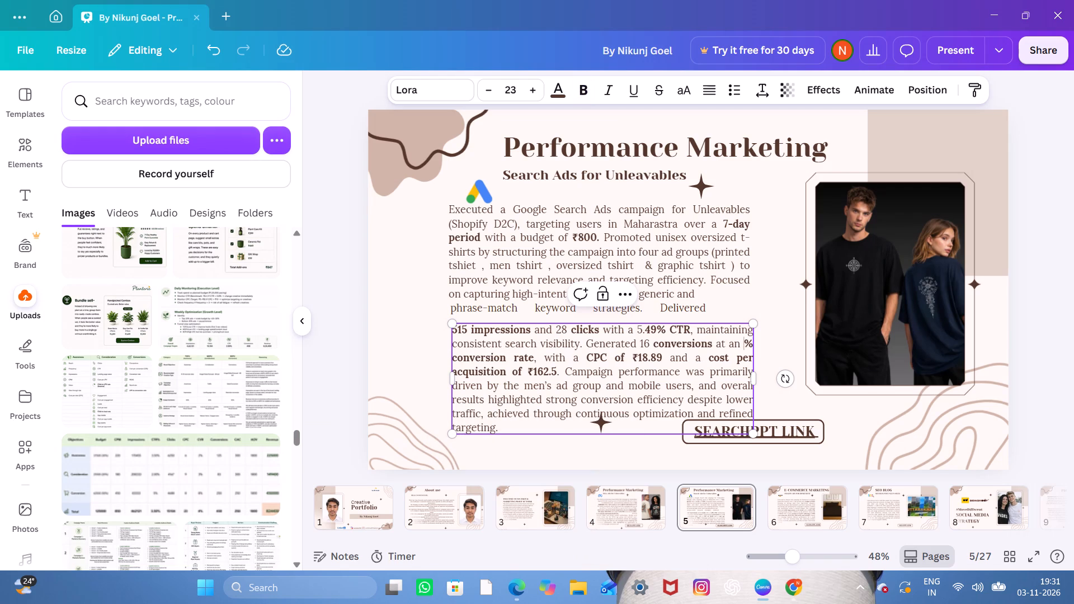
{"action": "type", "text": "57."}
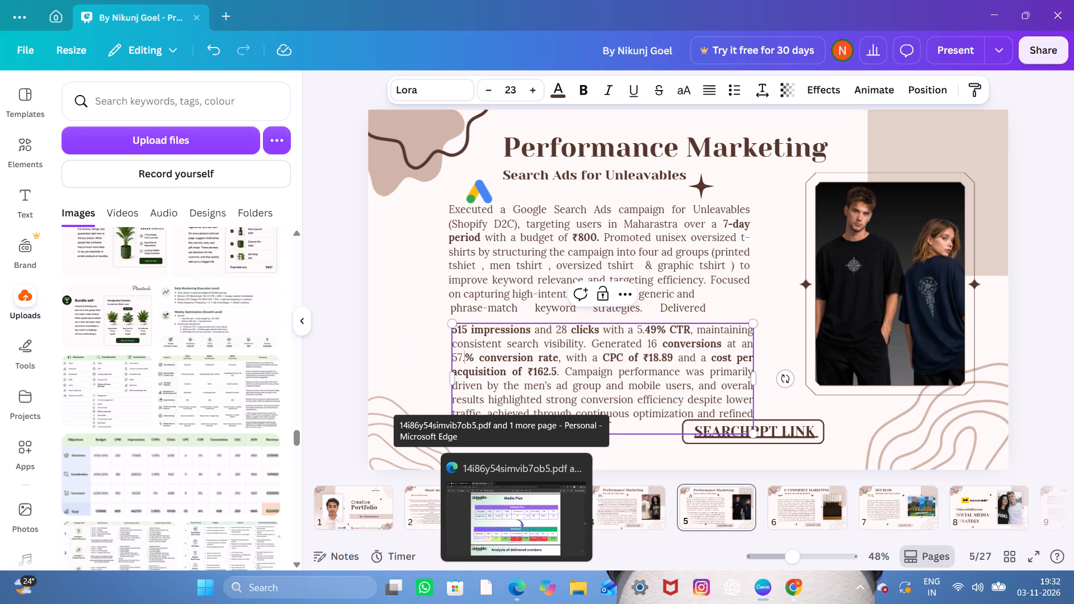
{"action": "type", "text": "14"}
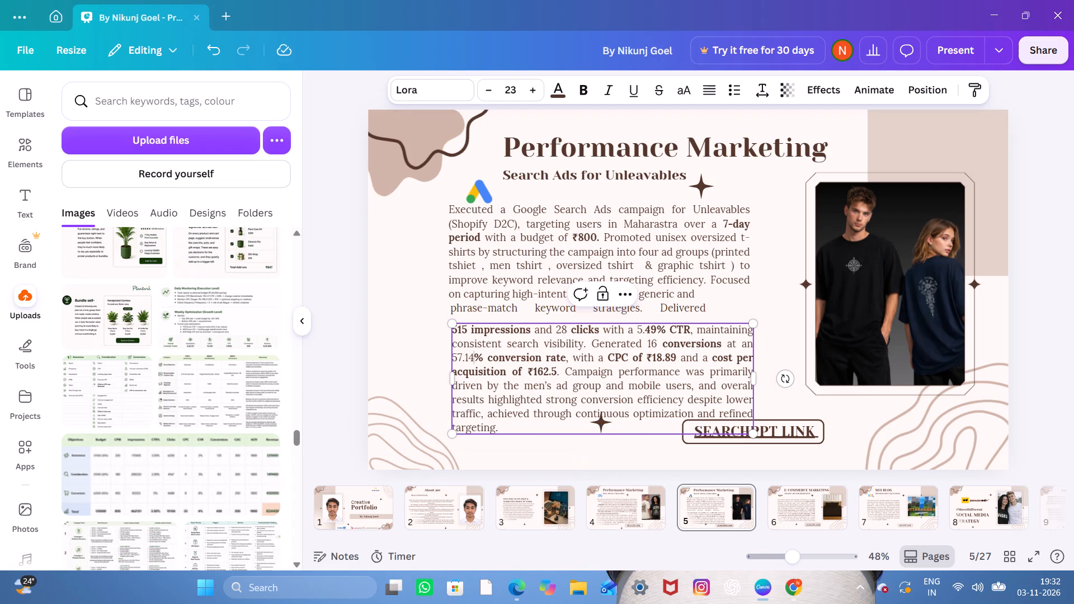
Set the CPC in the results paragraph to ₹28.49.
{"action": "left_click", "coordinate": [673, 357]}
{"action": "key", "text": "Left"}
{"action": "key", "text": "BackSpace"}
{"action": "key", "text": "BackSpace"}
{"action": "key", "text": "BackSpace"}
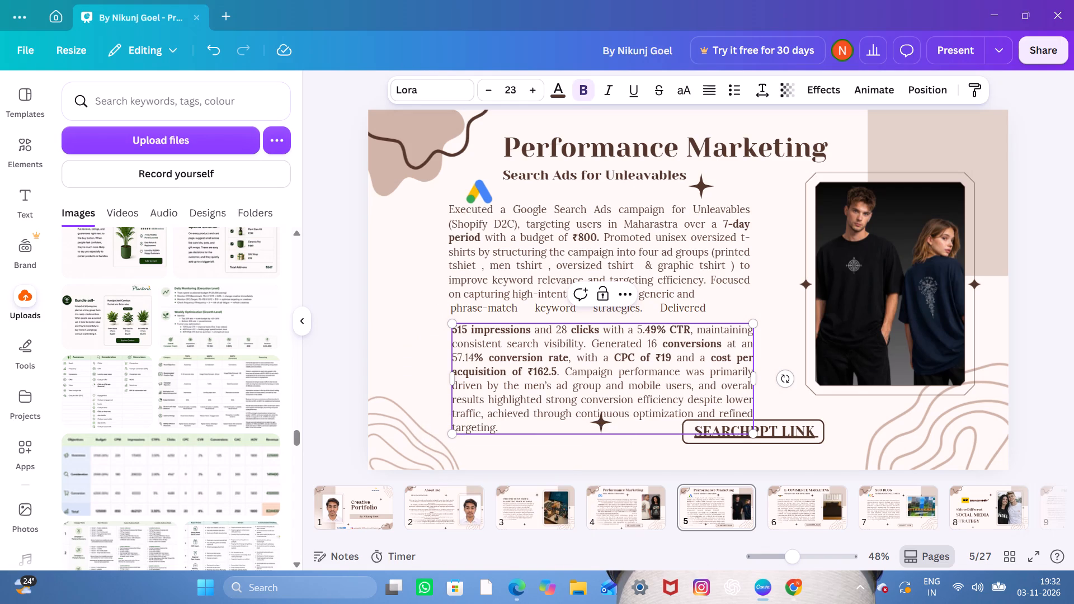
{"action": "key", "text": "BackSpace"}
{"action": "key", "text": "2"}
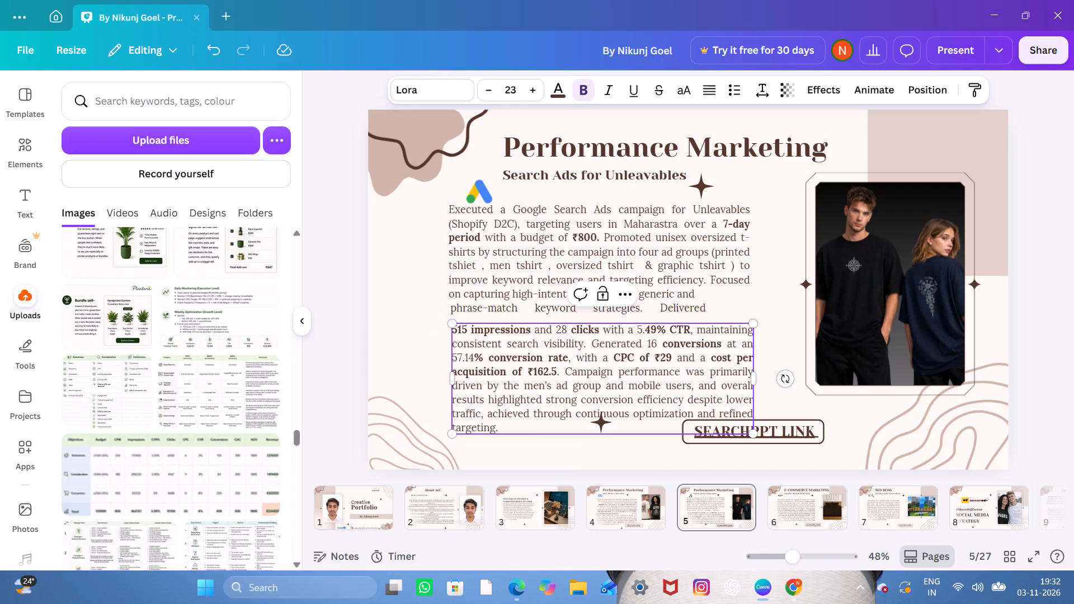
{"action": "key", "text": "8"}
{"action": "key", "text": "period"}
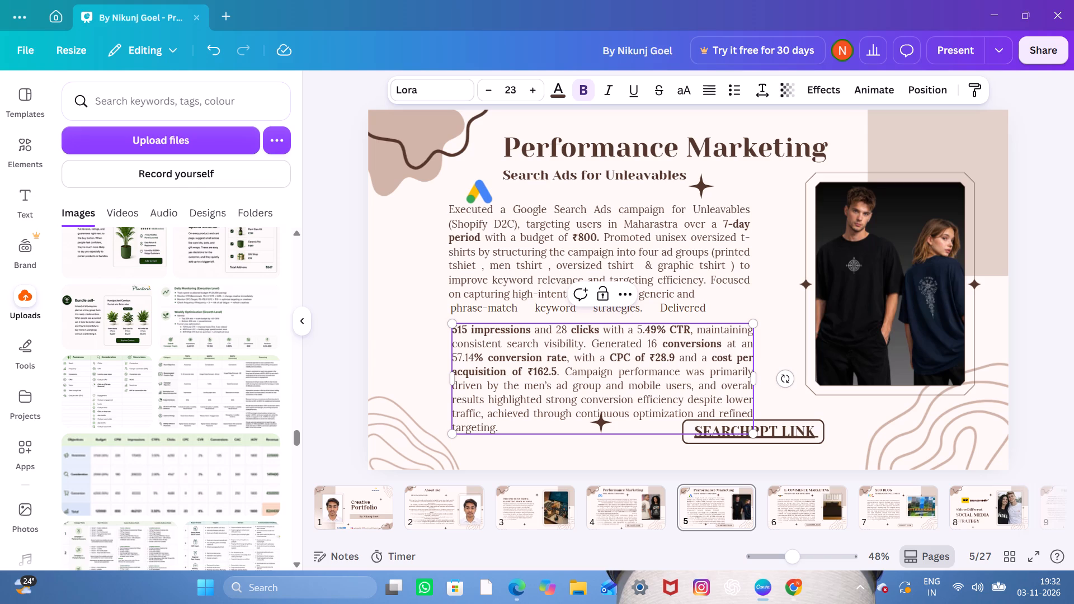
{"action": "key", "text": "4"}
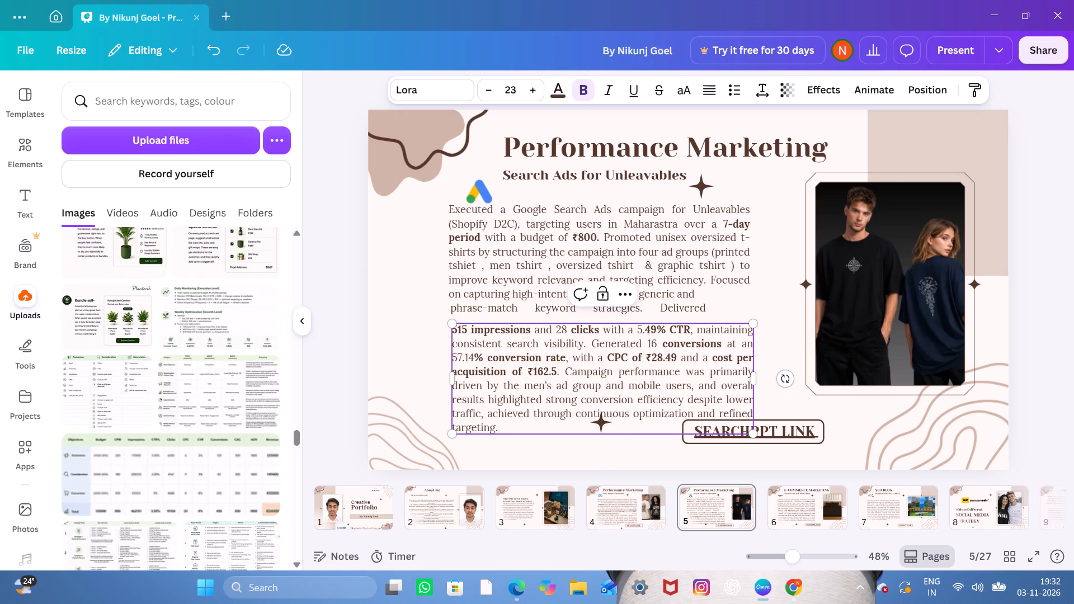
Set the cost per acquisition in the results paragraph to ₹49.85.
{"action": "left_click", "coordinate": [554, 372]}
{"action": "key", "text": "BackSpace"}
{"action": "key", "text": "BackSpace"}
{"action": "key", "text": "BackSpace"}
{"action": "key", "text": "BackSpace"}
{"action": "key", "text": "BackSpace"}
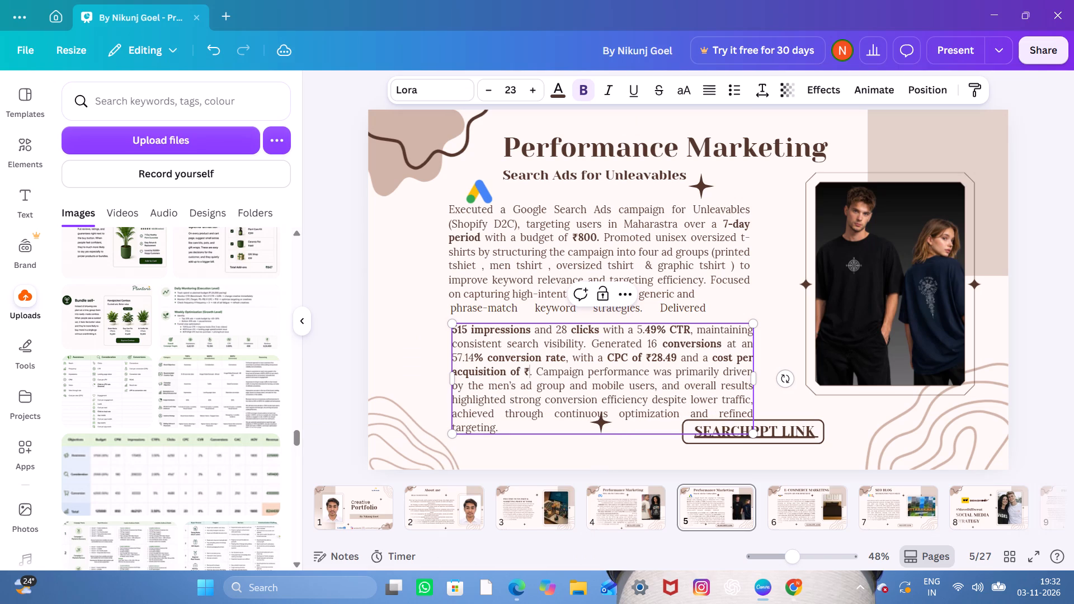
{"action": "key", "text": "4"}
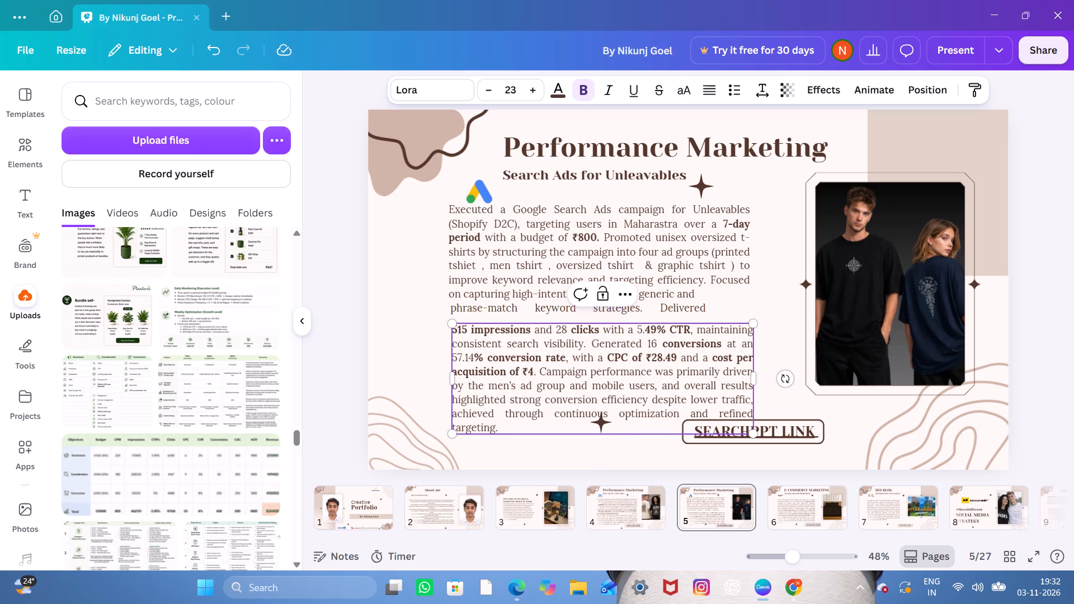
{"action": "type", "text": "9.86"}
{"action": "key", "text": "BackSpace"}
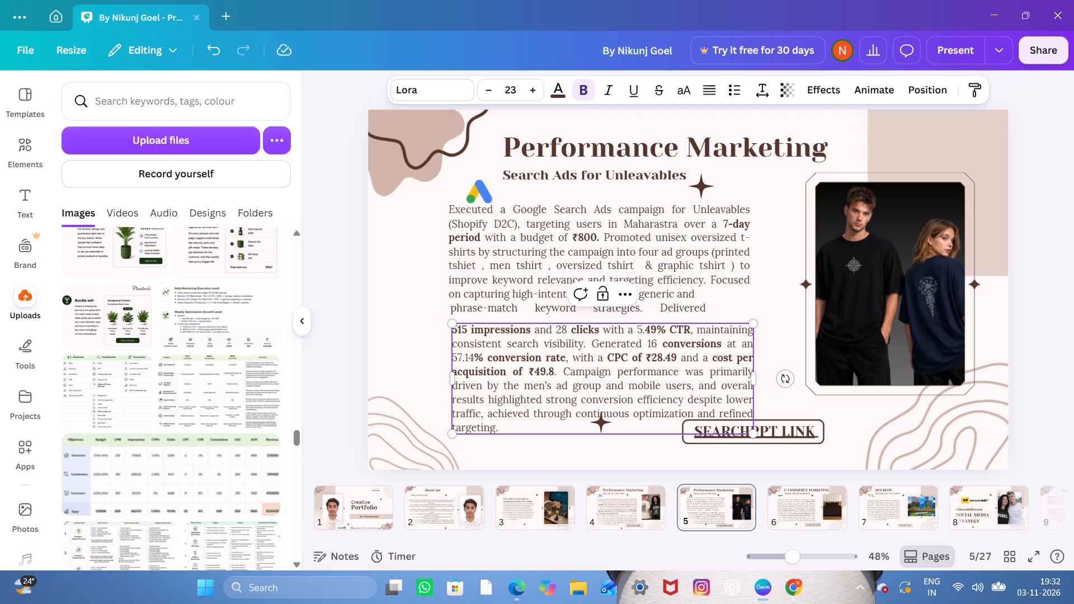
{"action": "key", "text": "5"}
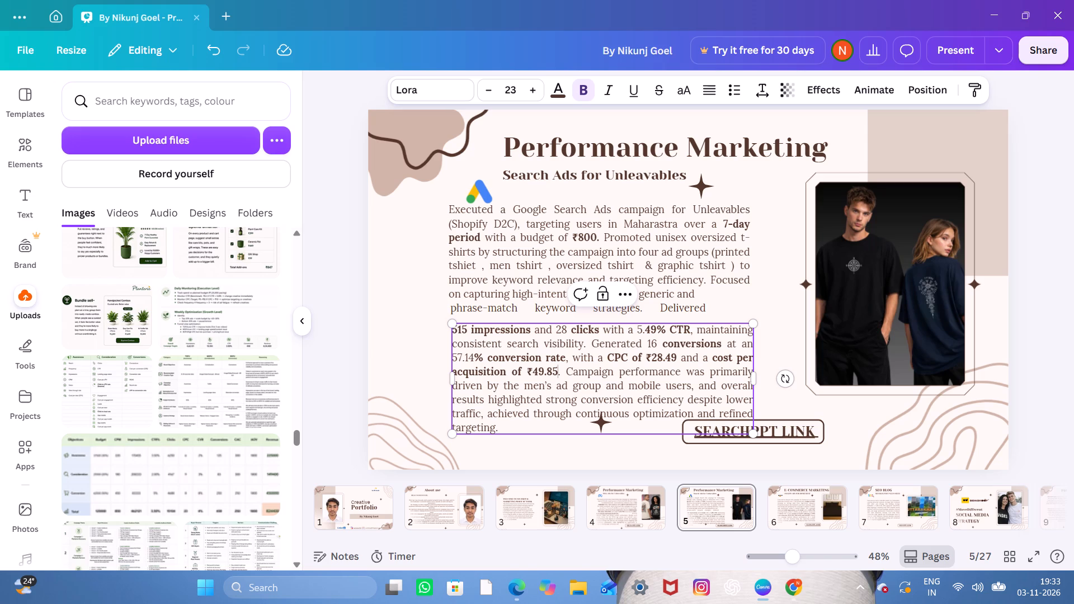
Move the results paragraph up slightly so it follows closely below the campaign description's last line, and deselect it.
{"action": "left_click", "coordinate": [792, 438]}
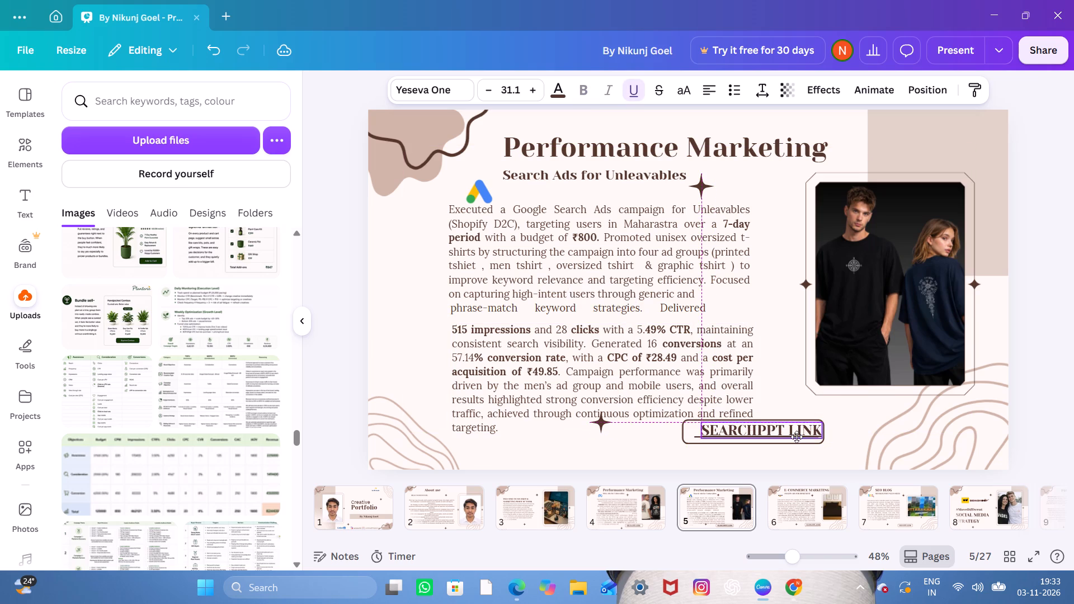
{"action": "left_click_drag", "start_coordinate": [639, 358], "coordinate": [640, 351]}
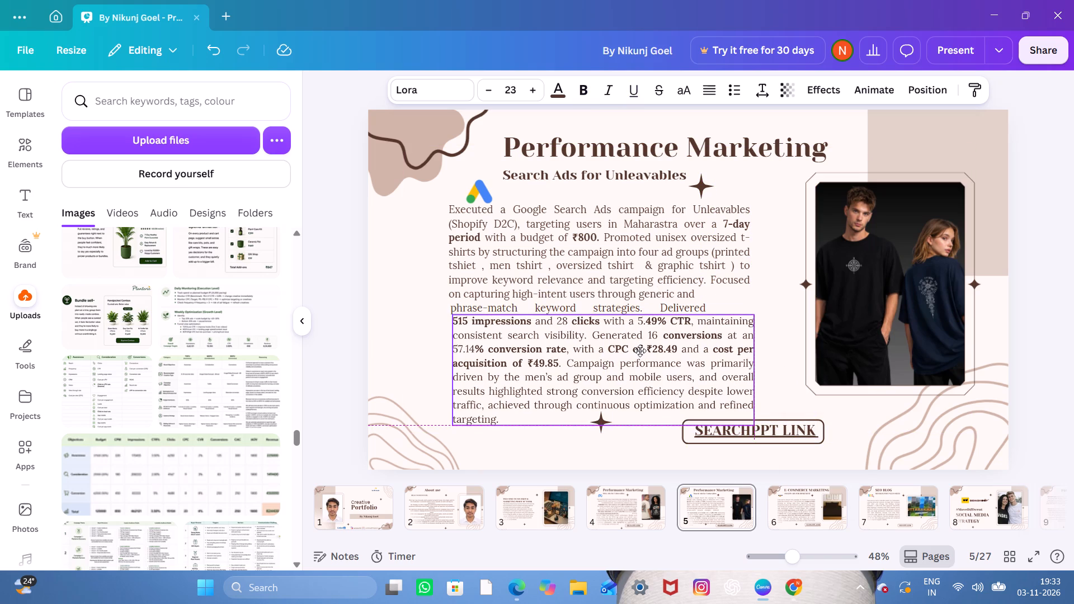
{"action": "left_click_drag", "start_coordinate": [640, 351], "coordinate": [638, 352]}
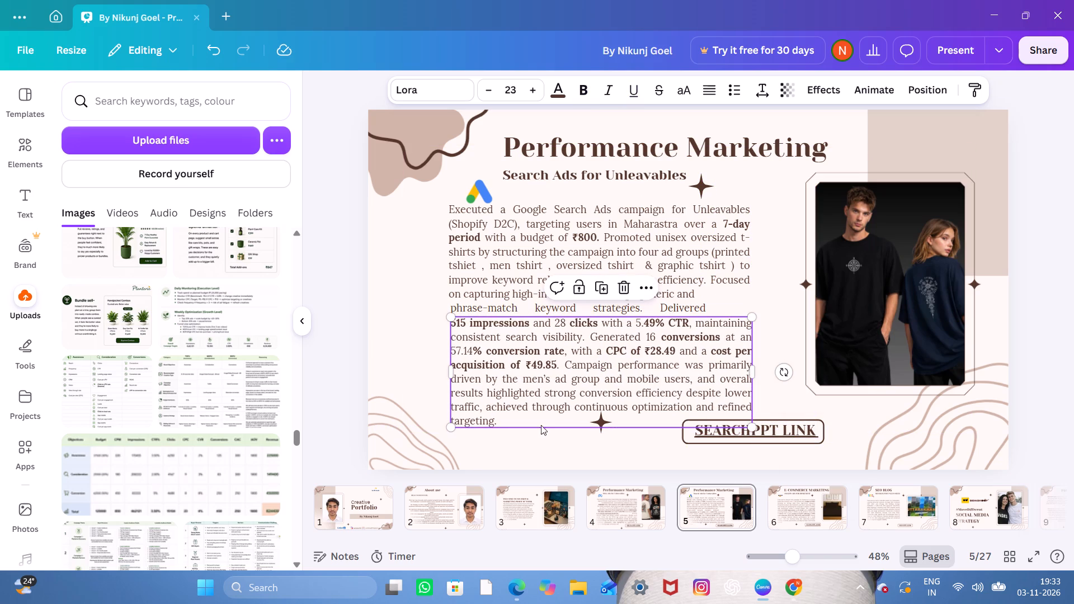
{"action": "left_click", "coordinate": [537, 447]}
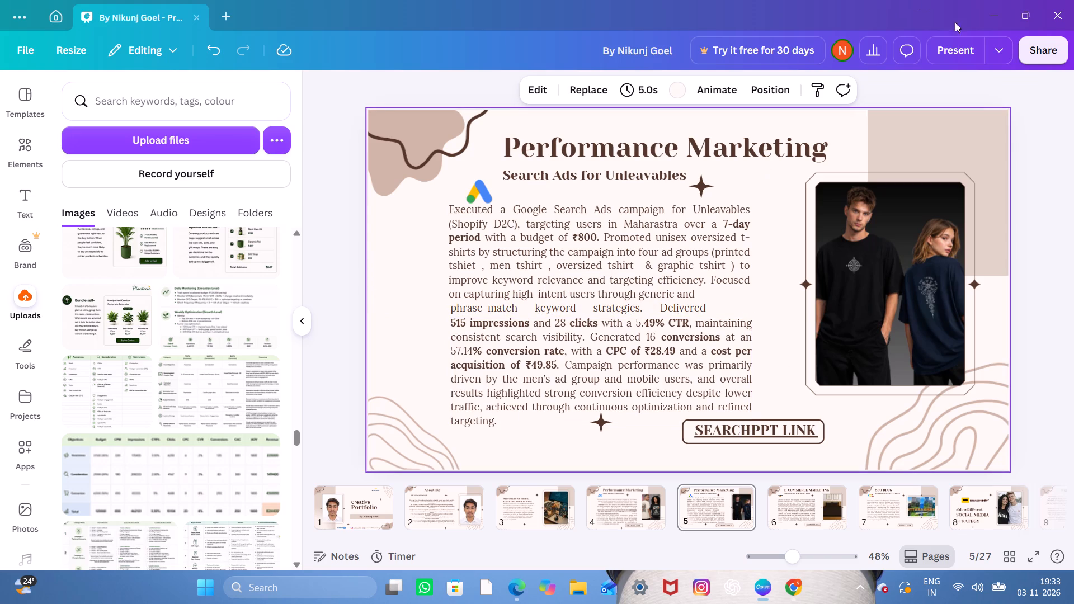
Minimise Canva to bring up the Search Ads PDF in Edge.
{"action": "left_click", "coordinate": [986, 17]}
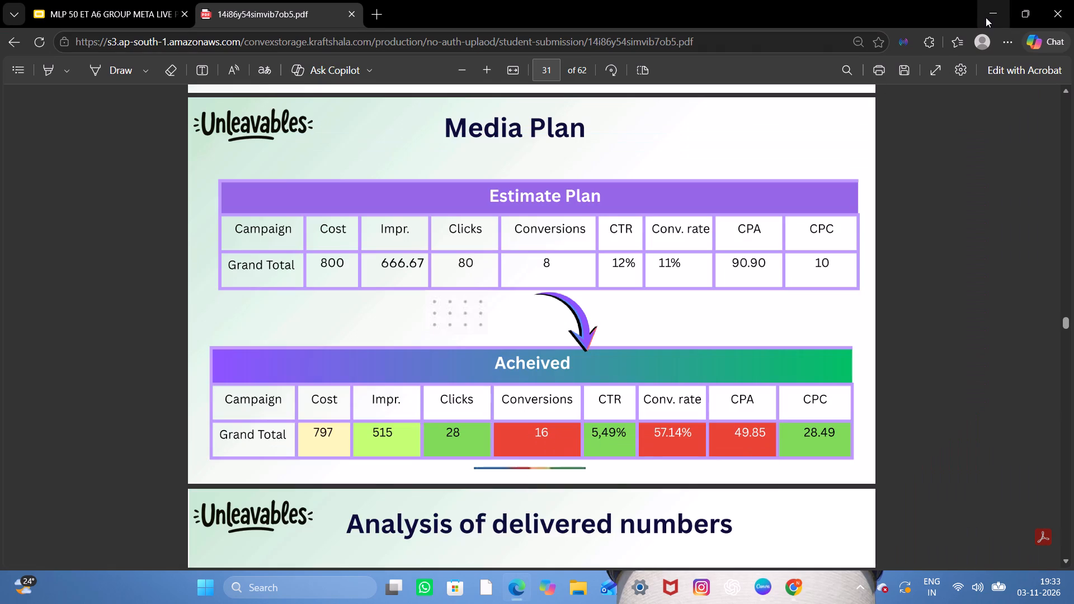